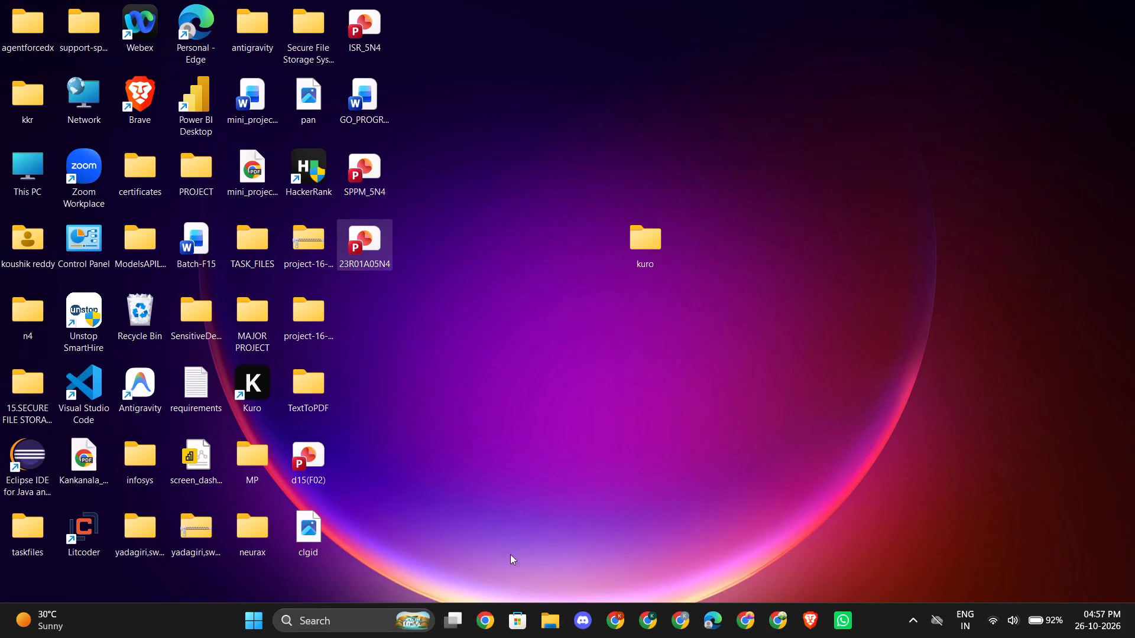
In Chrome, search Google for "ppt to pdf" and open the iLovePDF PowerPoint to PDF converter.
click(614, 622)
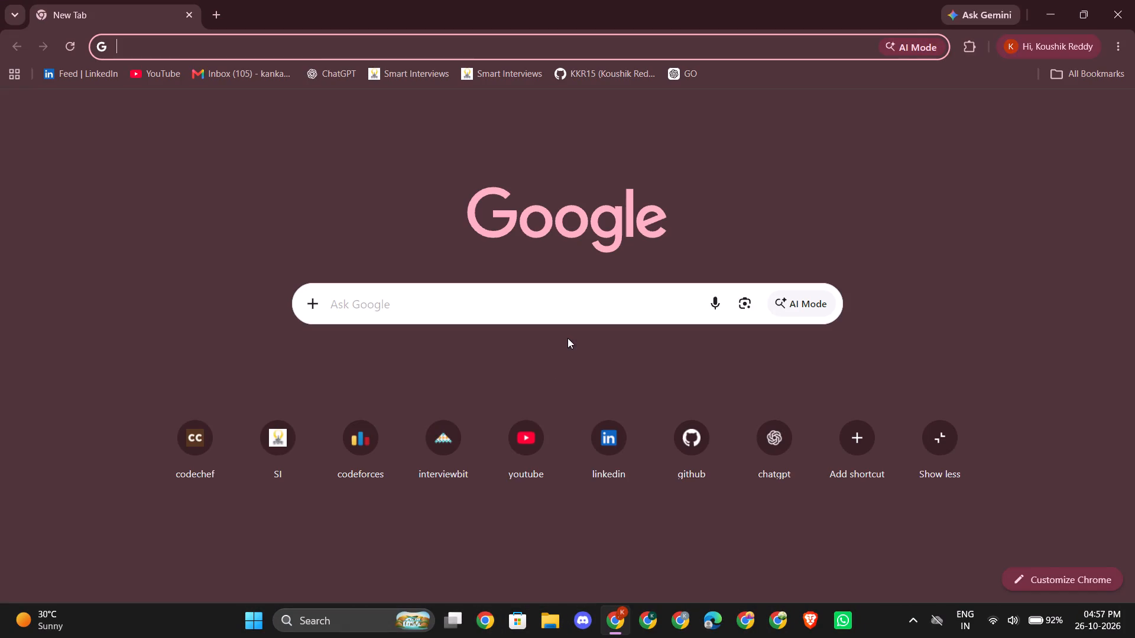
click(481, 303)
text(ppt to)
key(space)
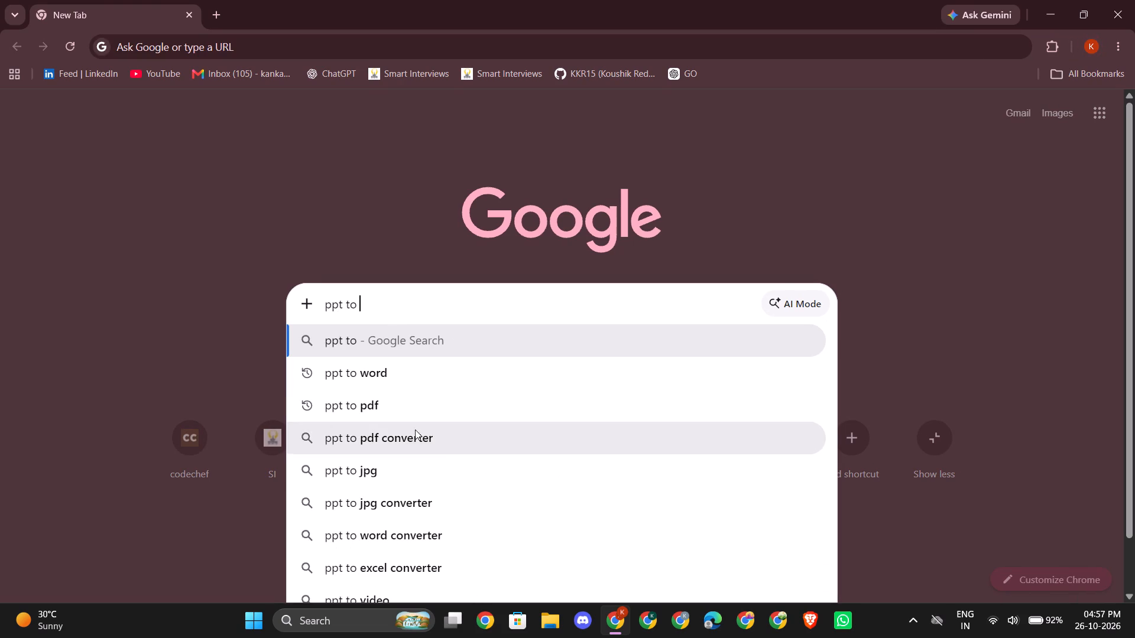
click(398, 409)
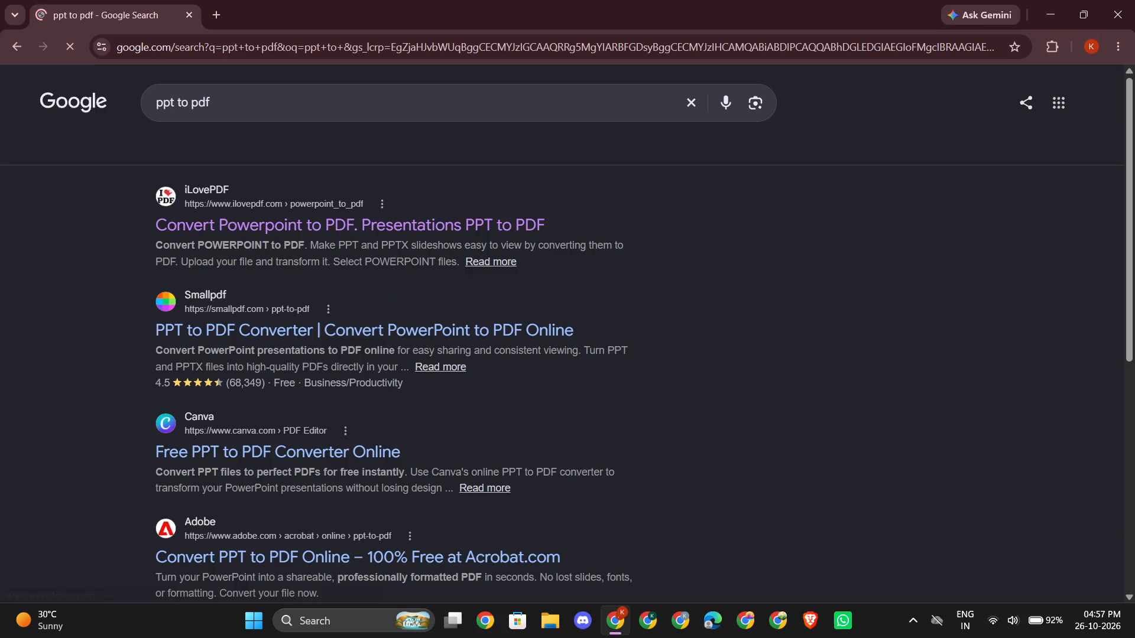
click(240, 232)
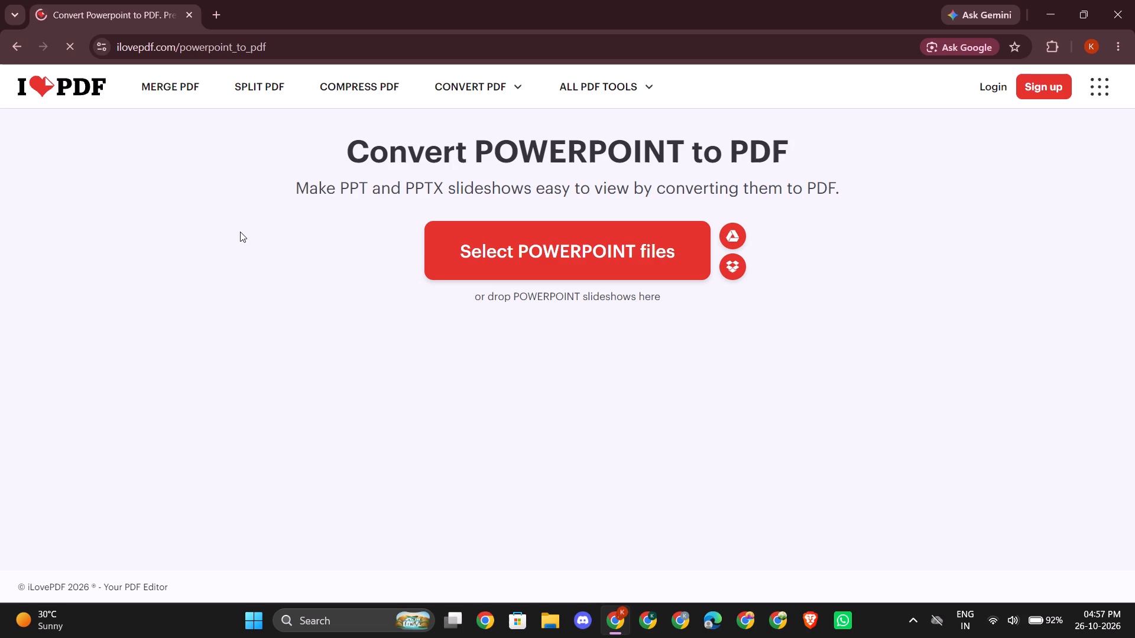
Upload the ISR_5N4, SPPM_5N4 and roll-number-named PowerPoint files from the Desktop to the converter.
click(552, 245)
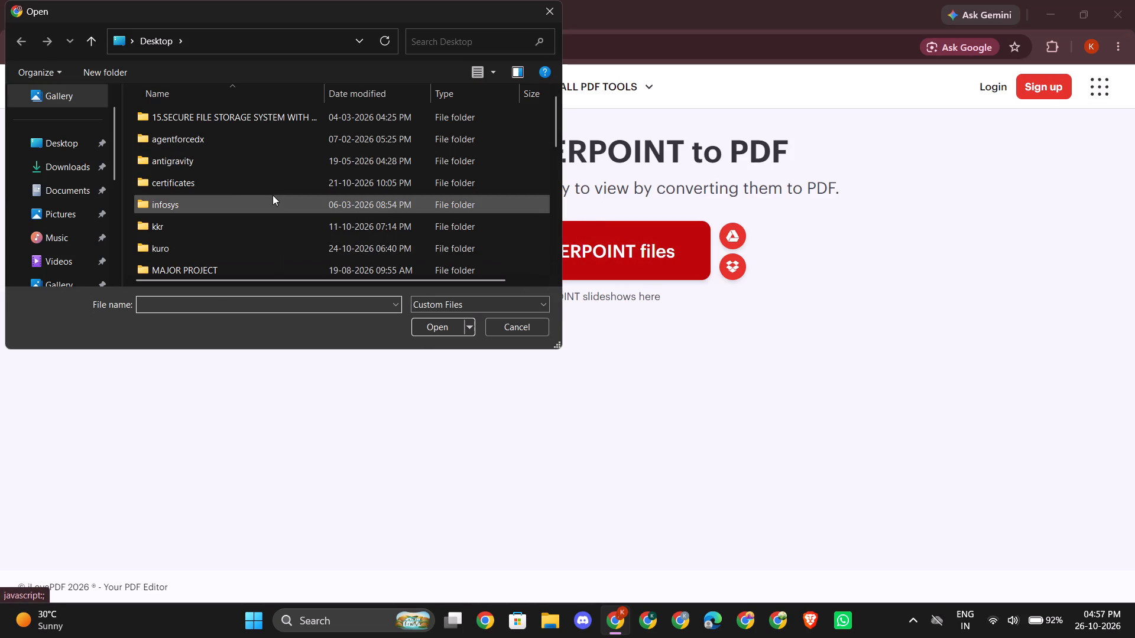
click(40, 145)
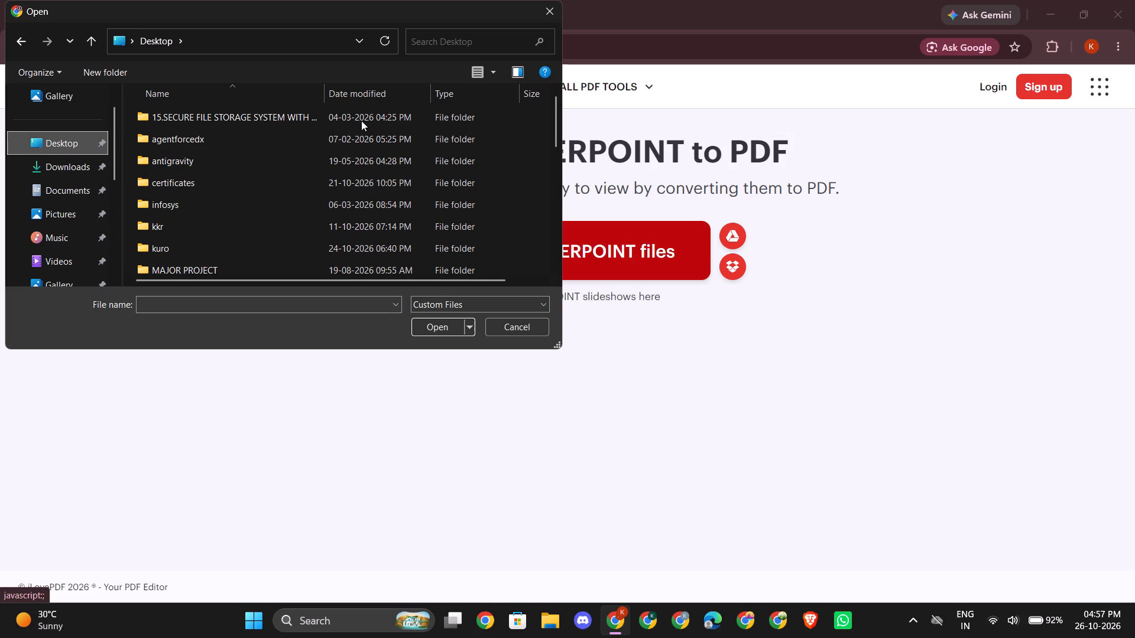
scroll(248, 212, down, 1)
ctrl+click(225, 196)
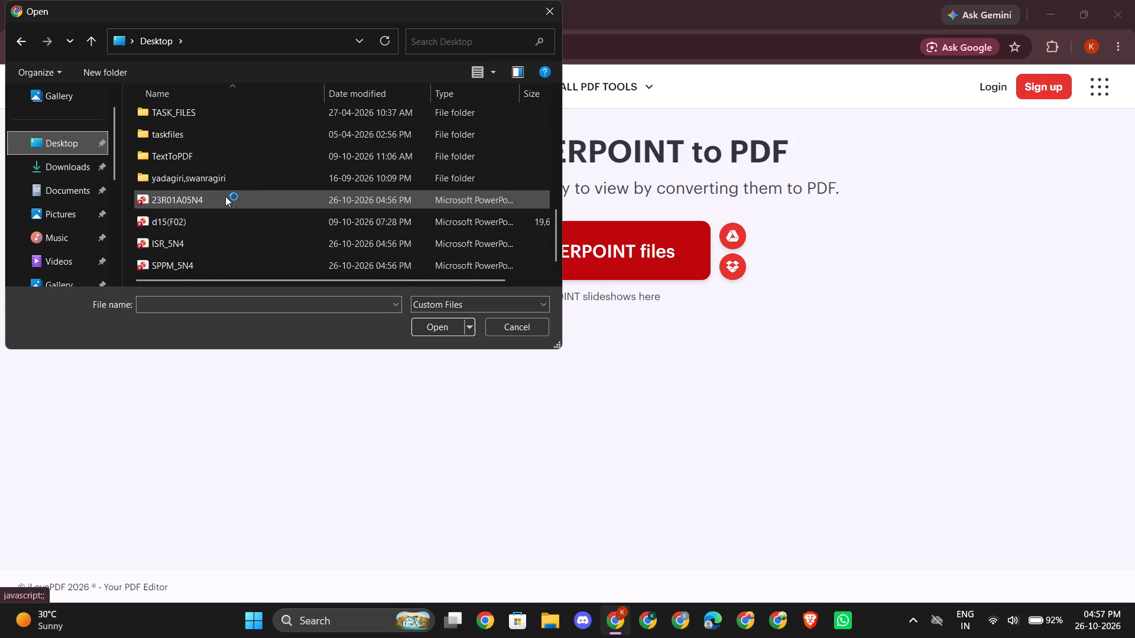
ctrl+click(170, 243)
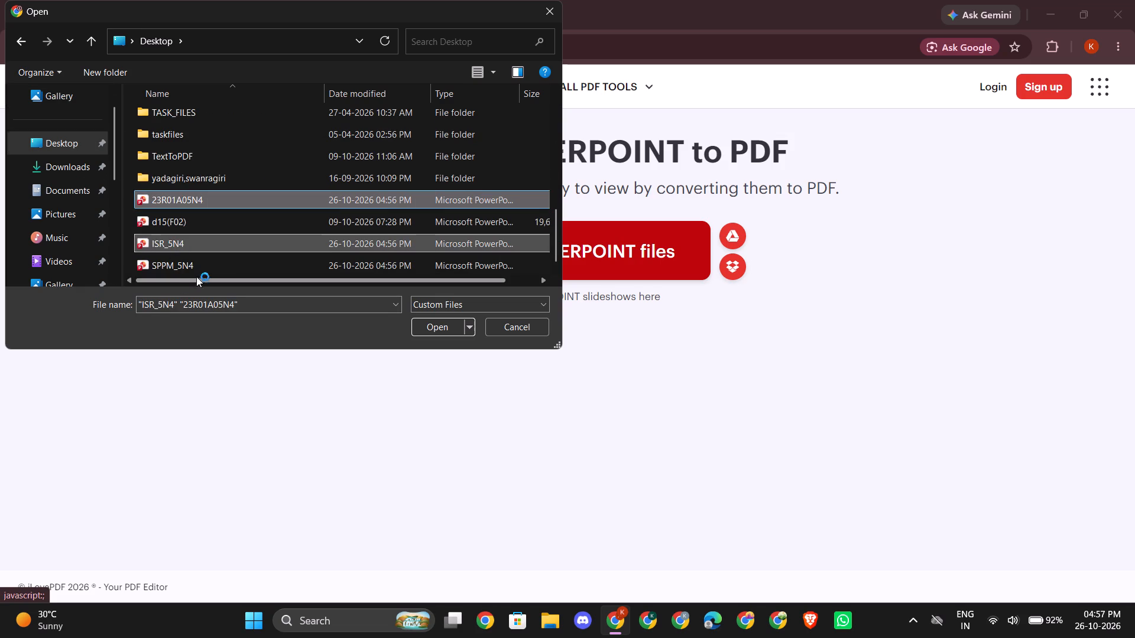
ctrl+click(176, 266)
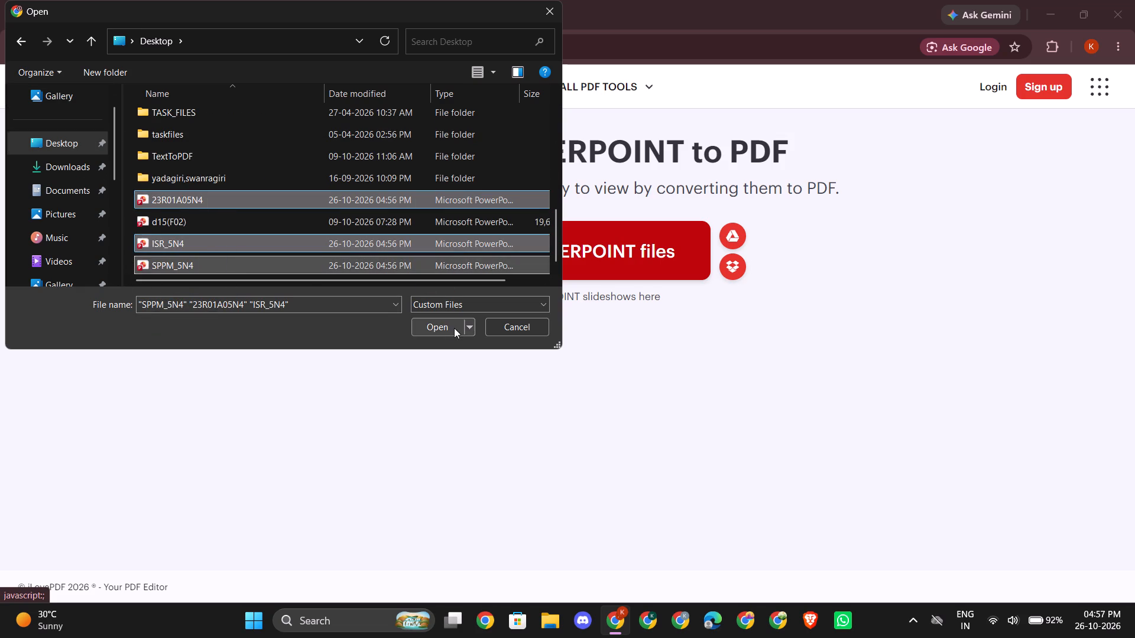
click(430, 329)
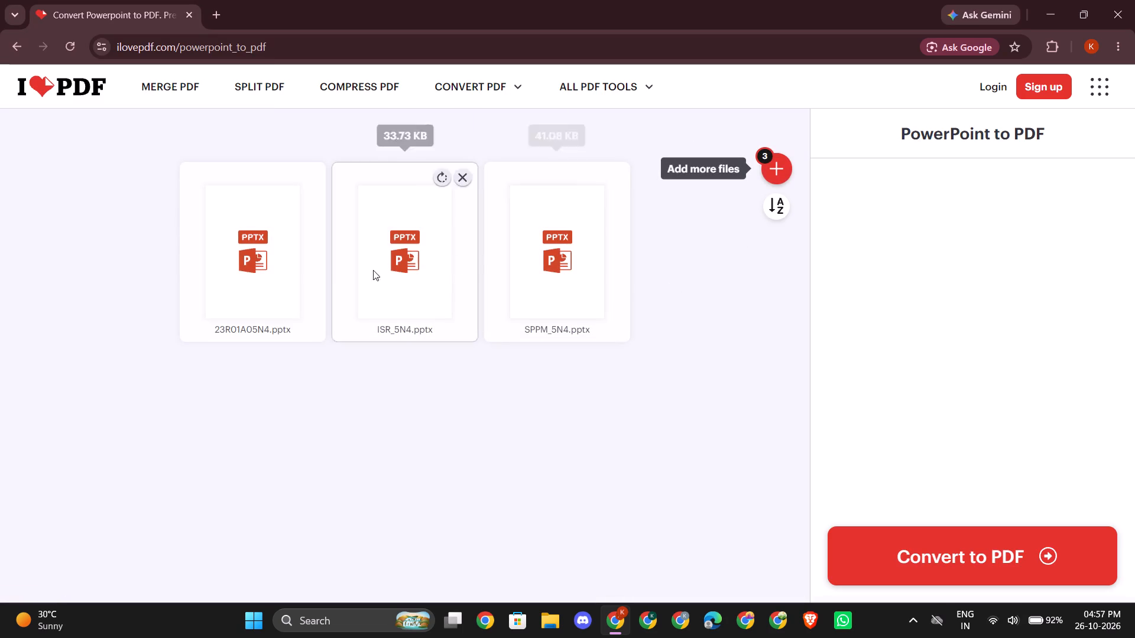
Convert the three uploaded presentations to PDF and download the result.
click(950, 558)
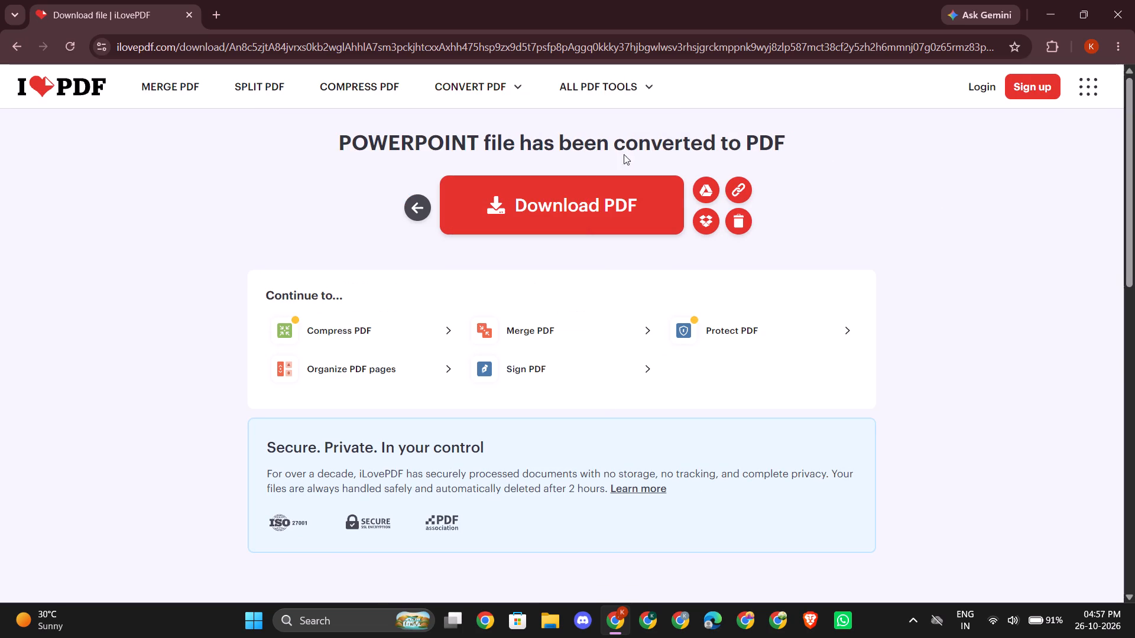
click(587, 206)
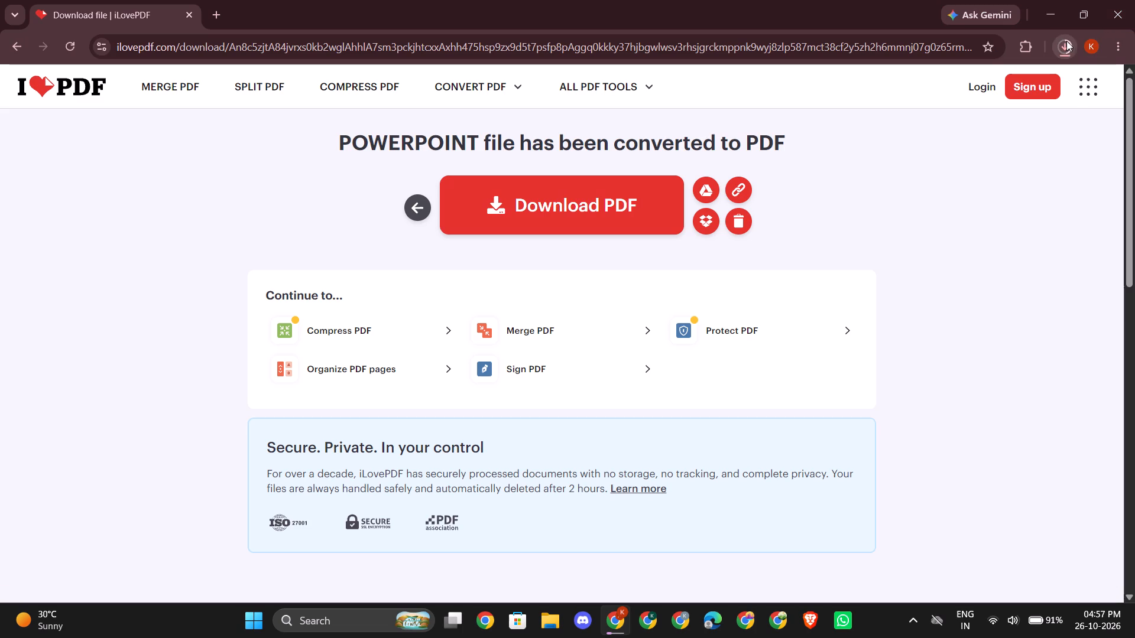
Show the downloaded ilovepdf_converted zip in its folder and extract it to the default ilovepdf_converted folder in Downloads.
click(1066, 41)
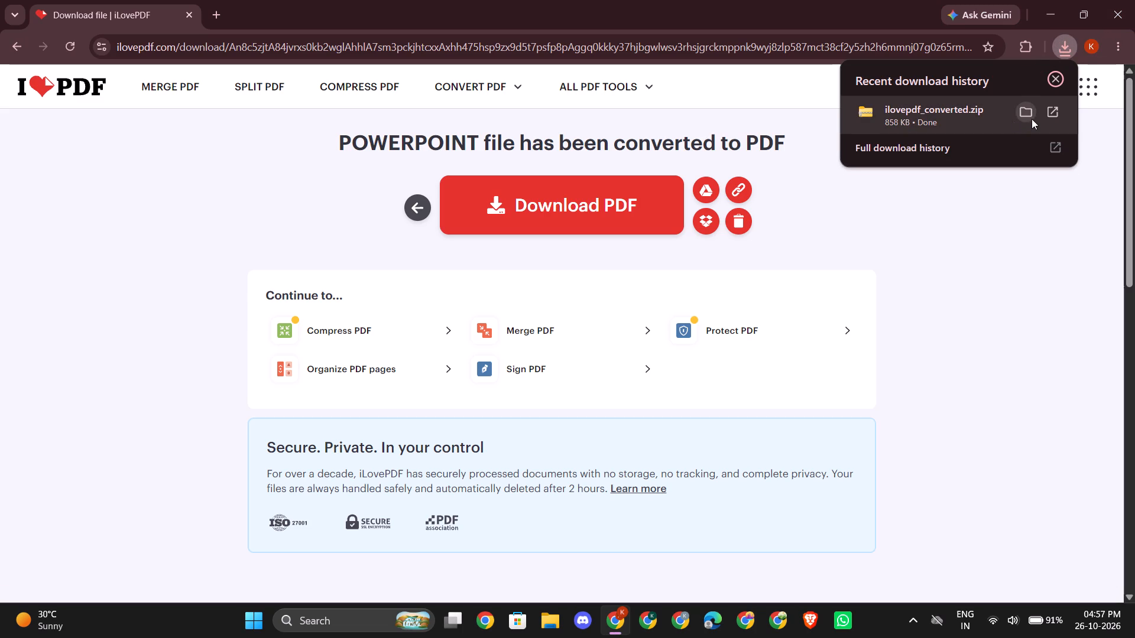
click(1028, 119)
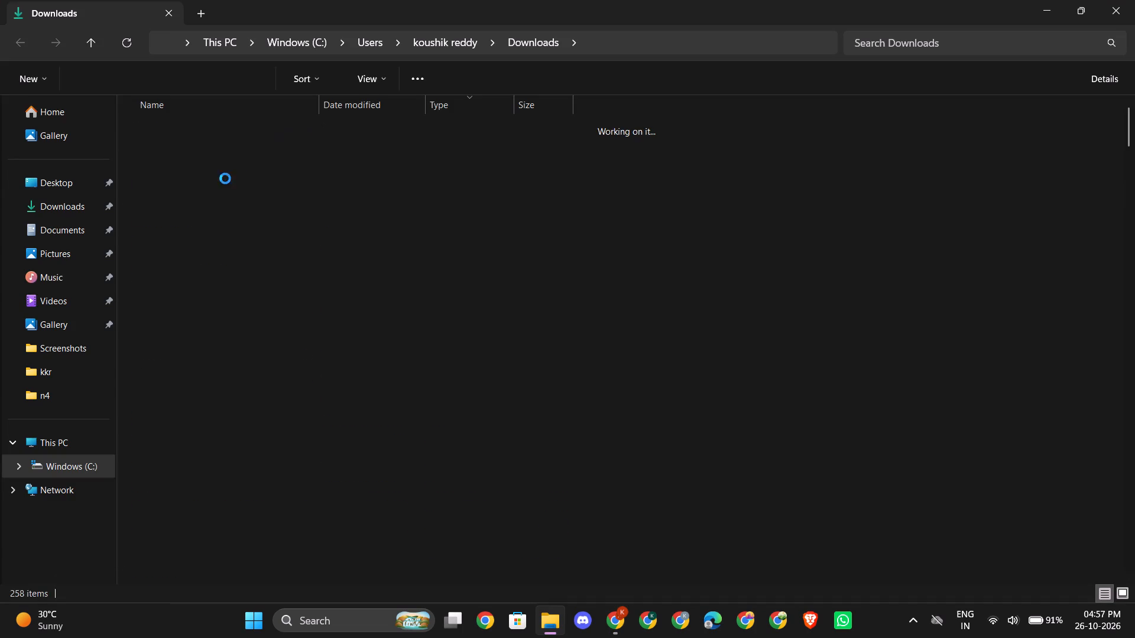
triple_click(242, 141)
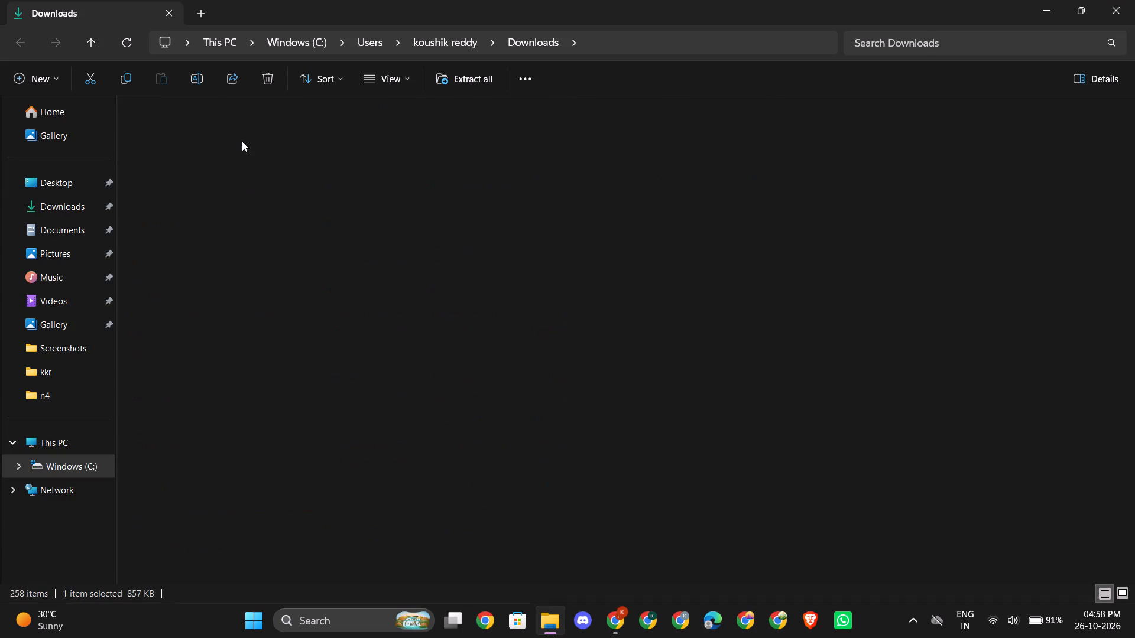
drag(33, 45, 25, 45)
click(25, 45)
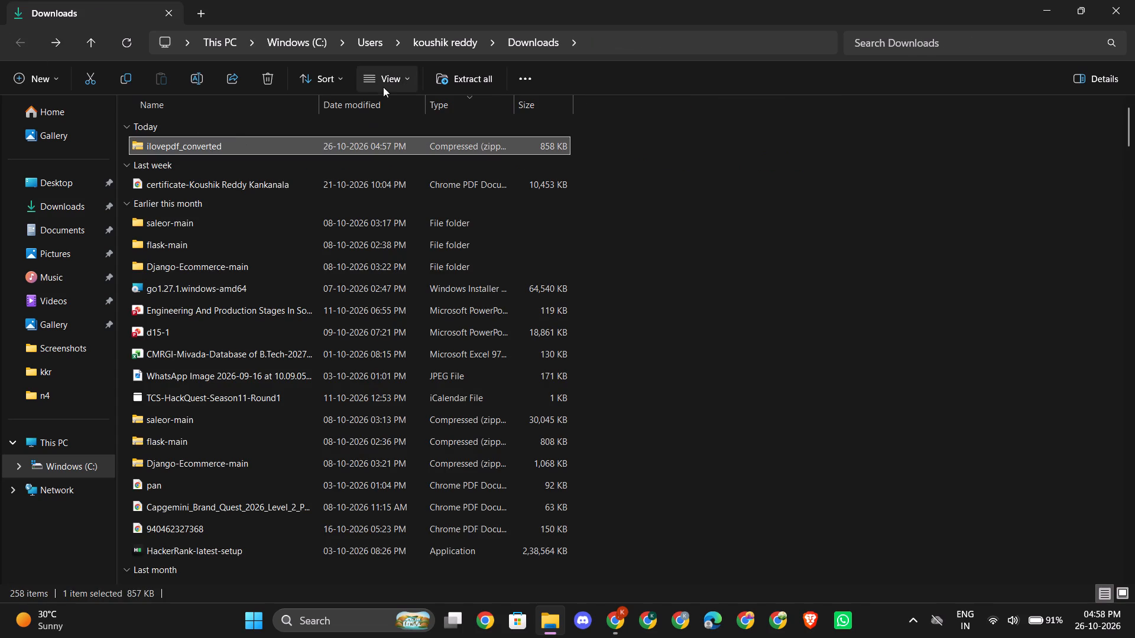
click(457, 71)
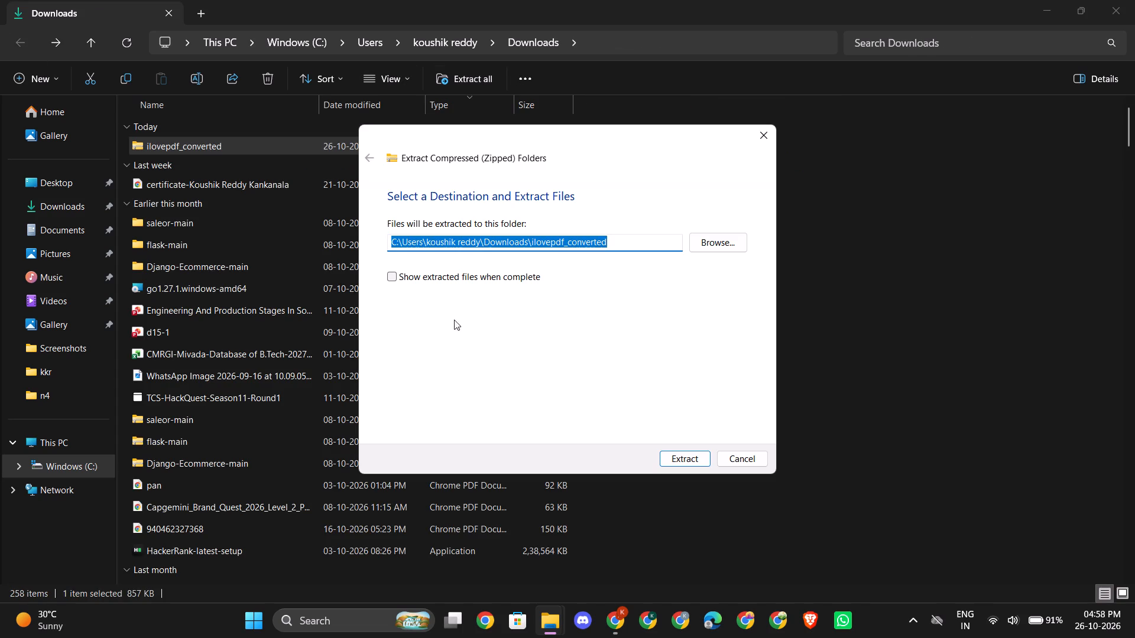
click(683, 460)
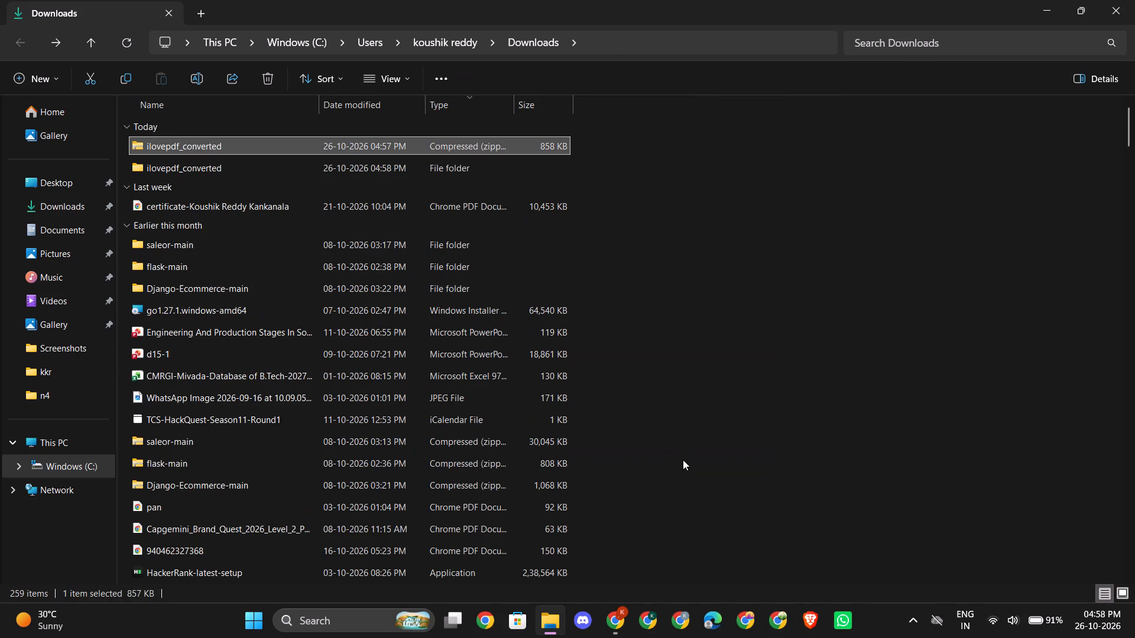
click(190, 172)
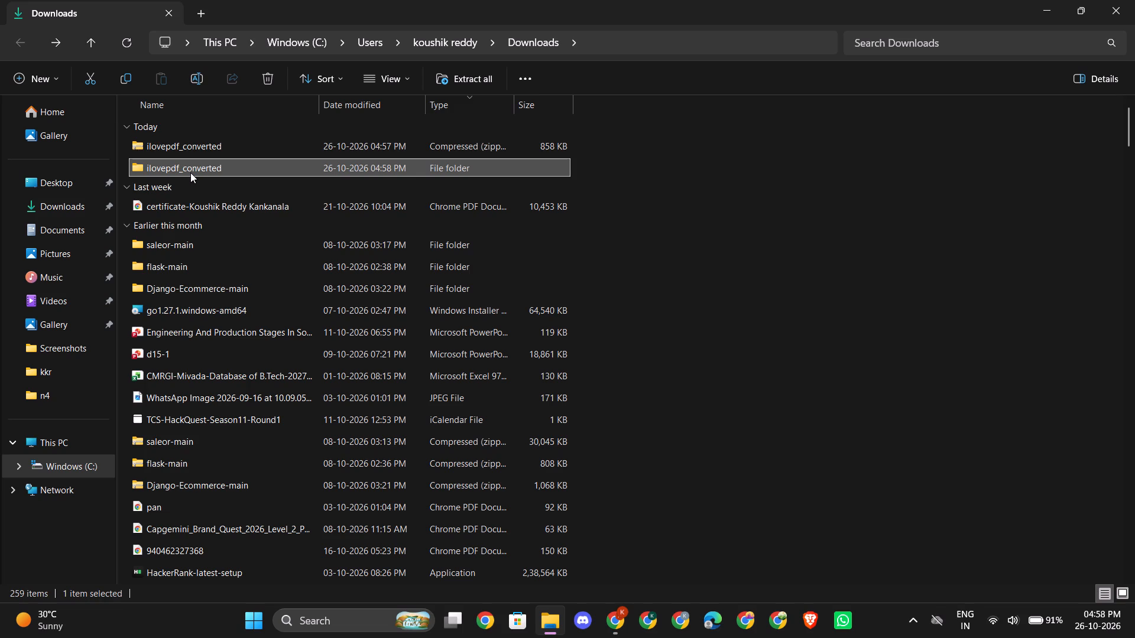
Delete the original SPPM_5N4, ISR_5N4 and roll-number-named PowerPoint files from the Desktop folder.
click(66, 184)
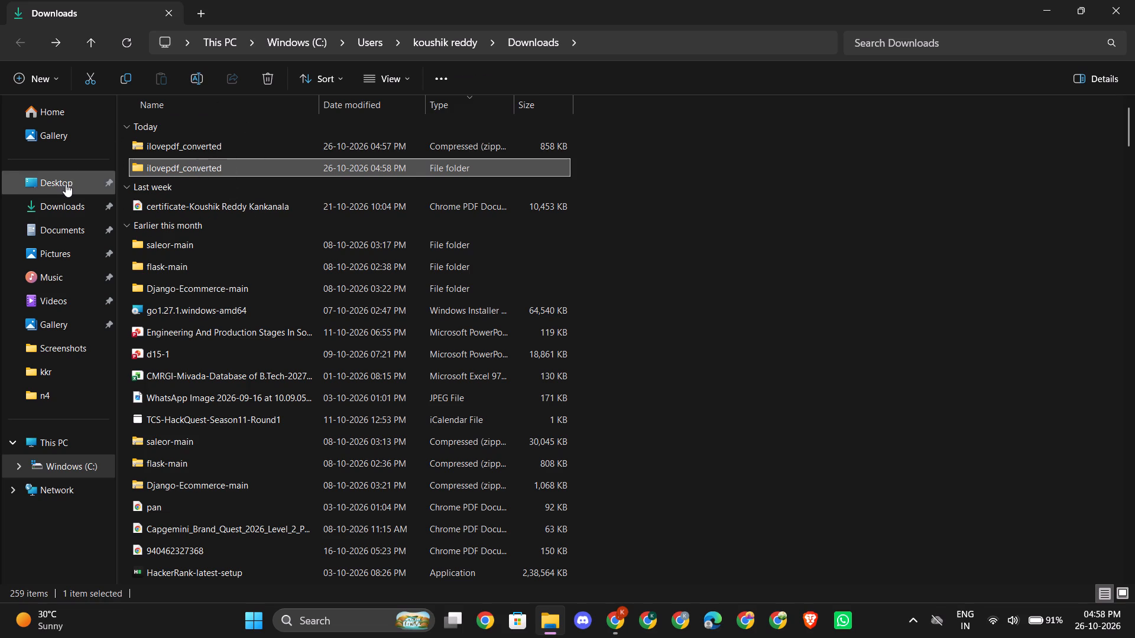
ctrl+scroll(232, 428, down, 9)
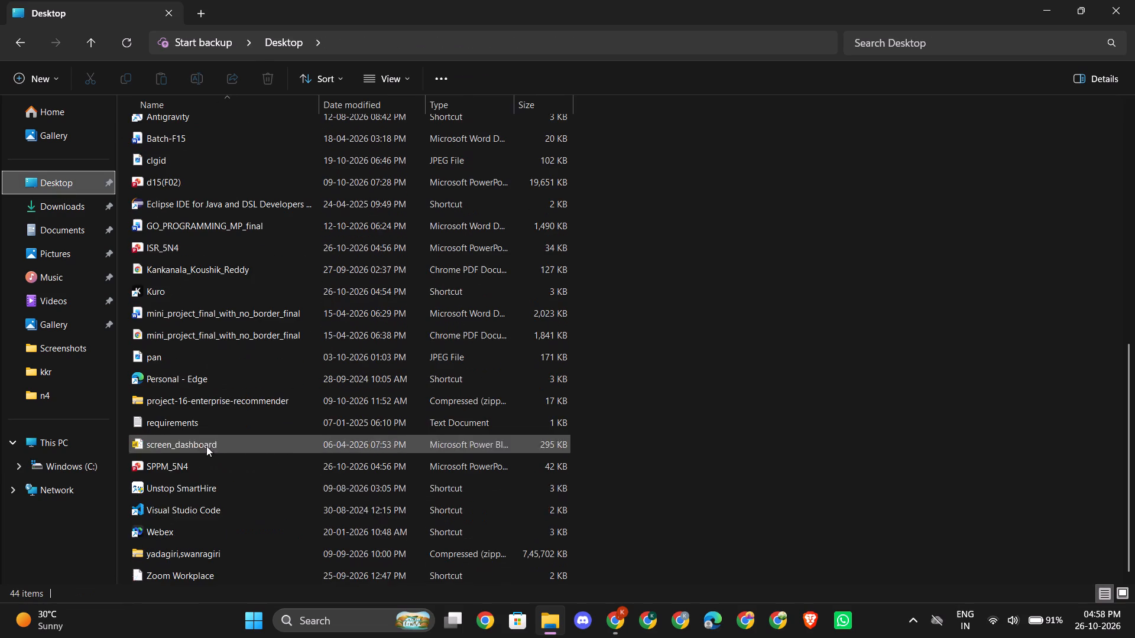
ctrl+click(189, 469)
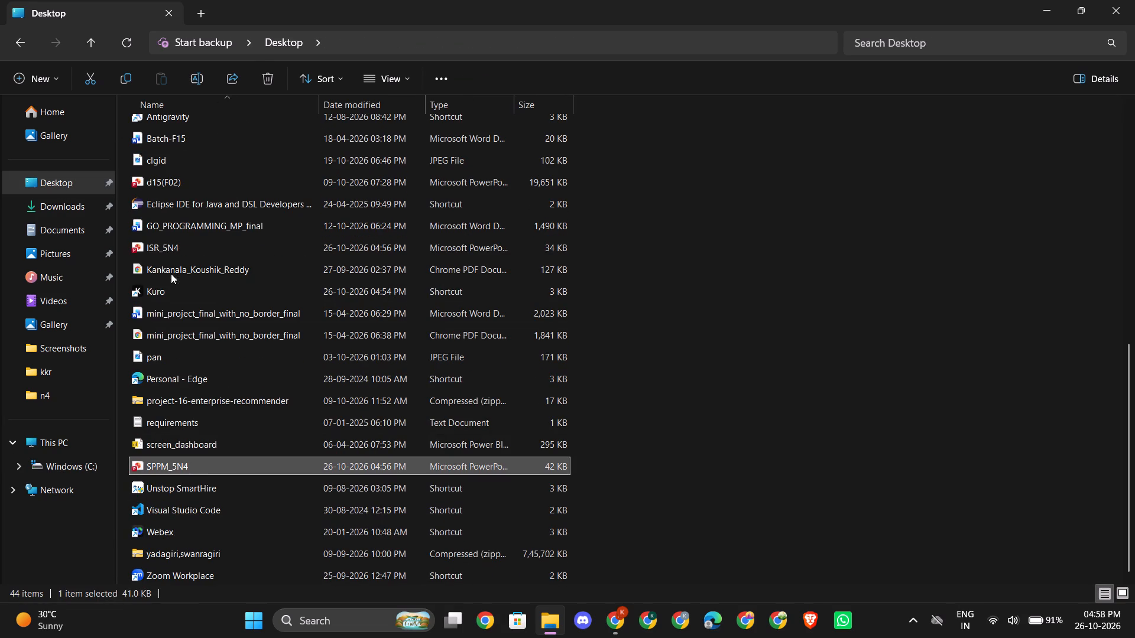
ctrl+click(156, 240)
scroll(158, 452, down, 3)
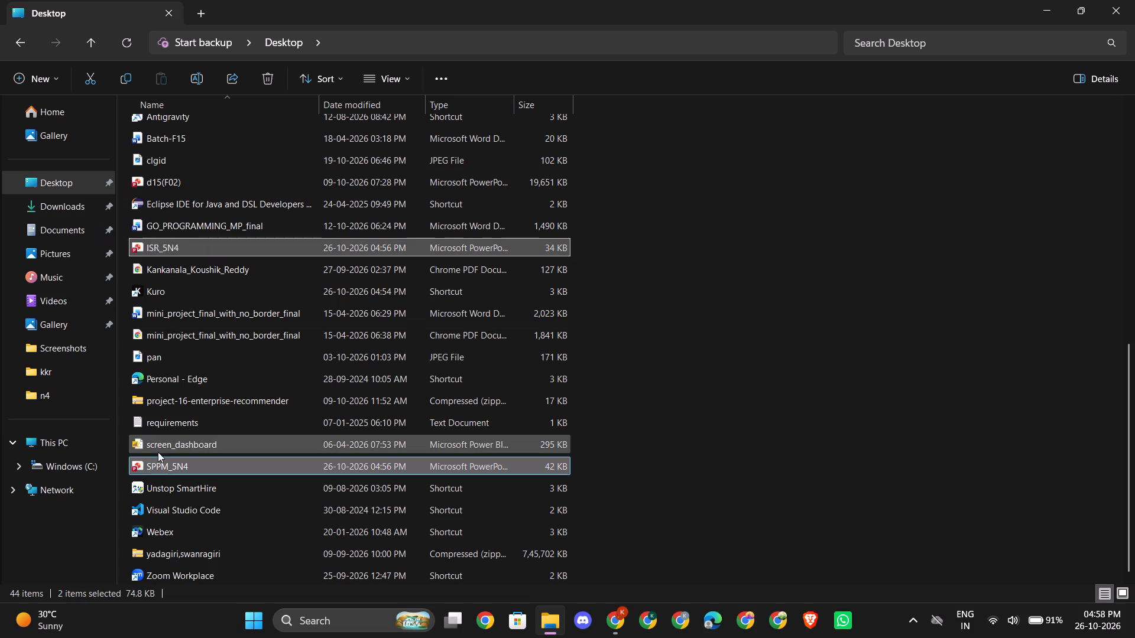
ctrl+scroll(263, 229, up, 2)
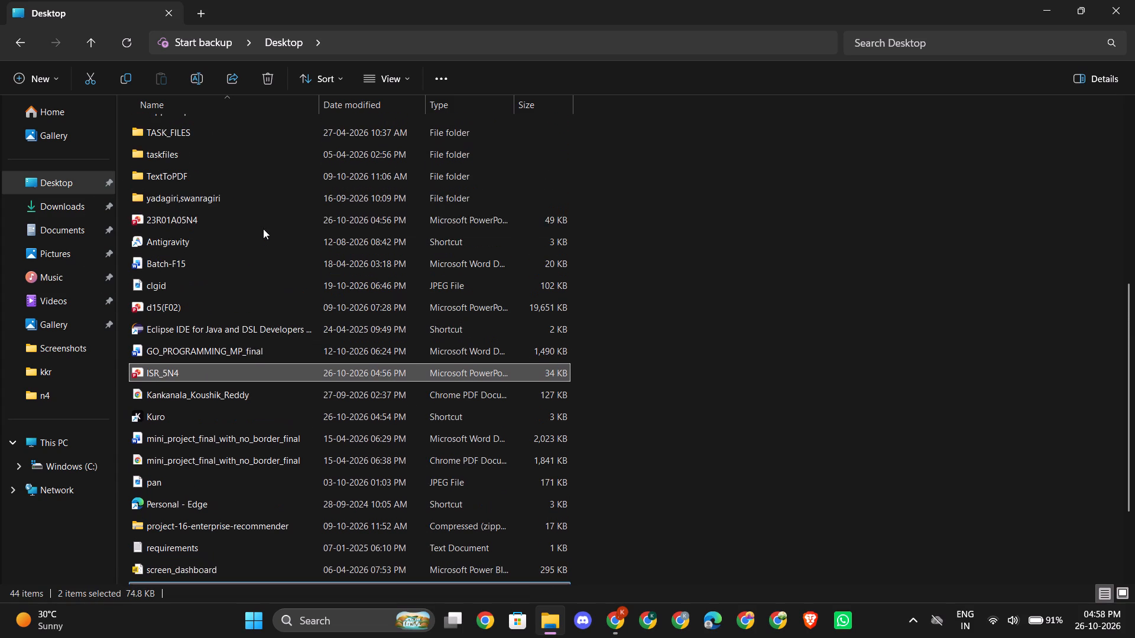
ctrl+click(226, 222)
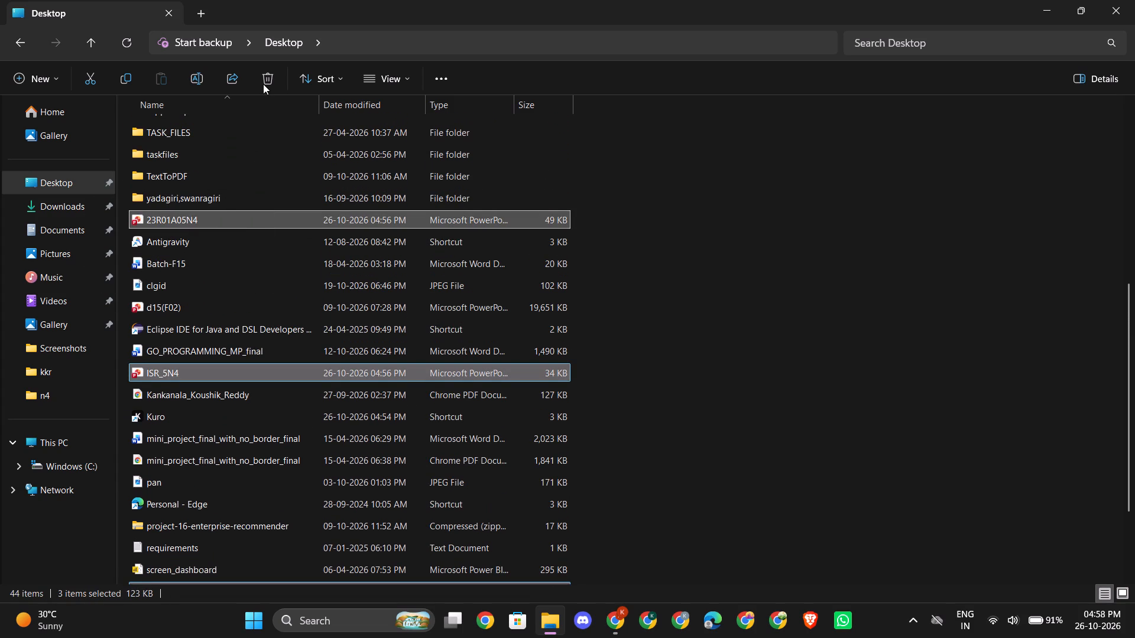
click(263, 84)
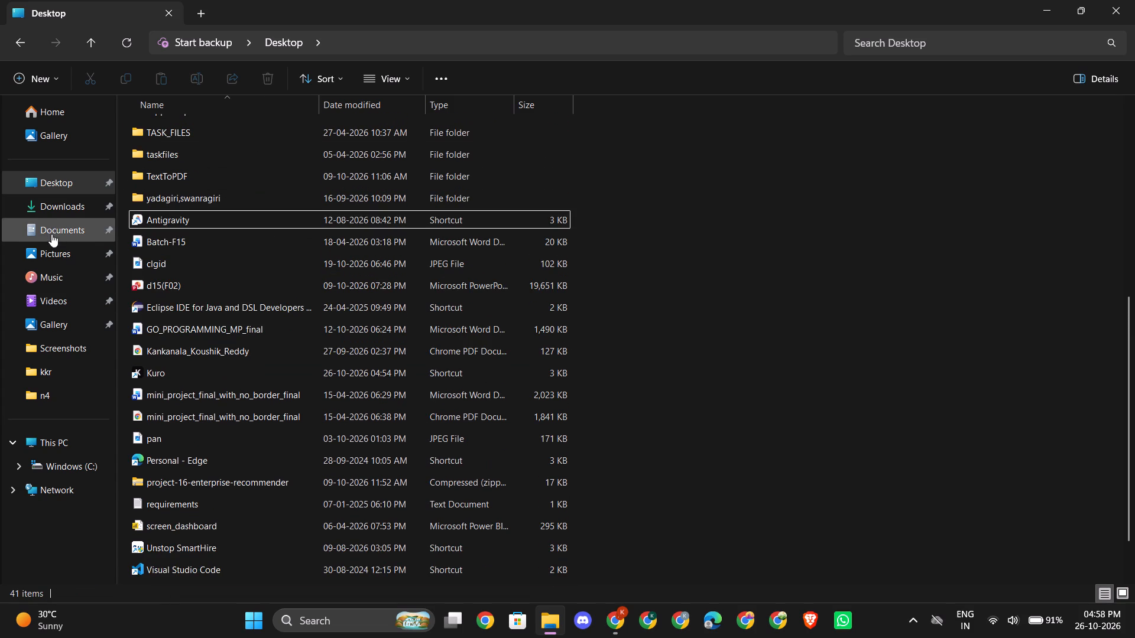
Copy the three PDFs from the extracted ilovepdf_converted folder in Downloads to the Desktop folder.
click(65, 208)
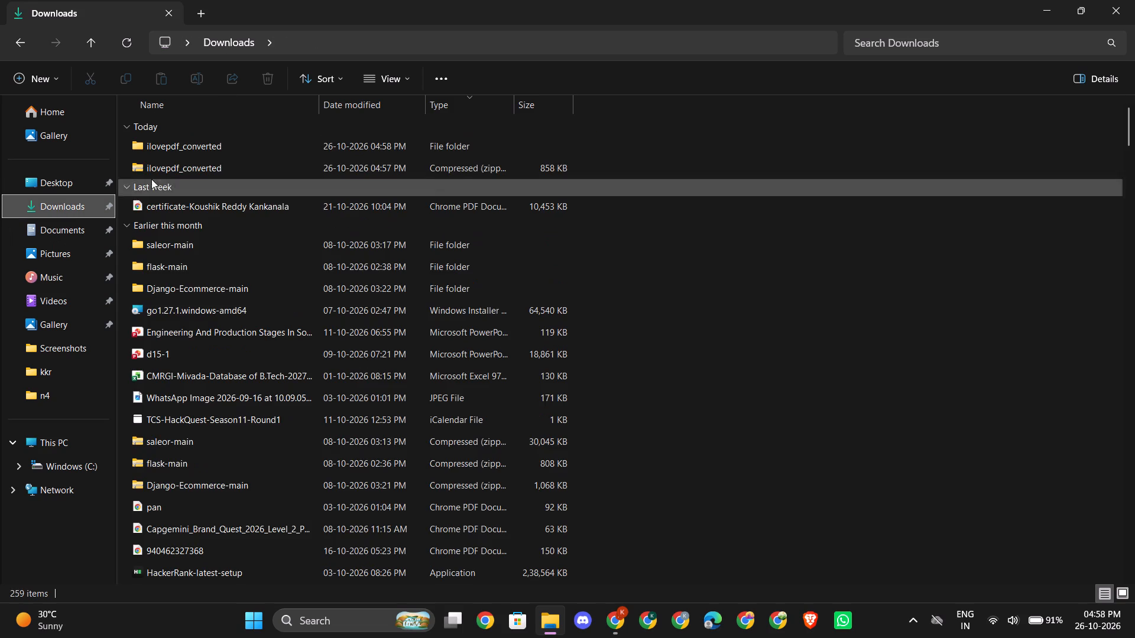
double_click(222, 148)
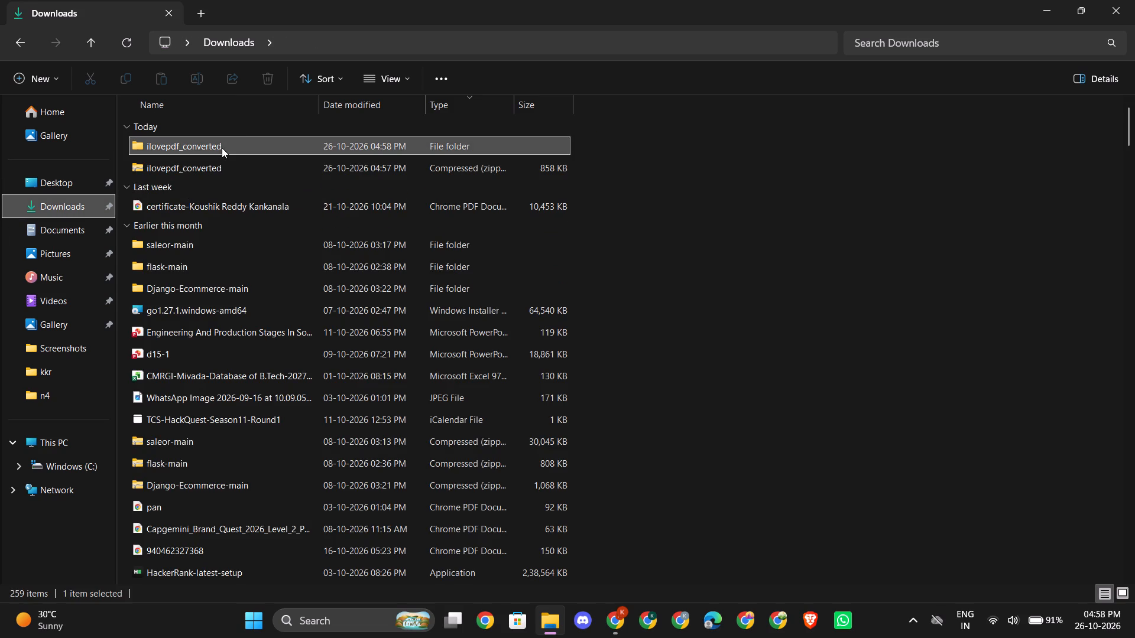
click(288, 136)
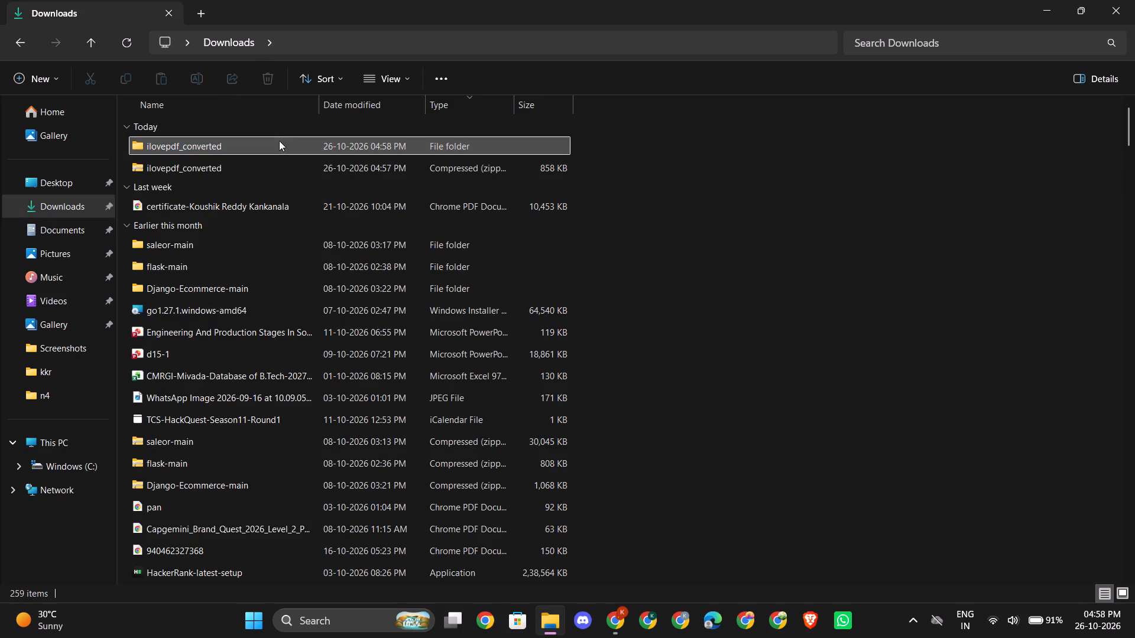
click(277, 141)
triple_click(277, 141)
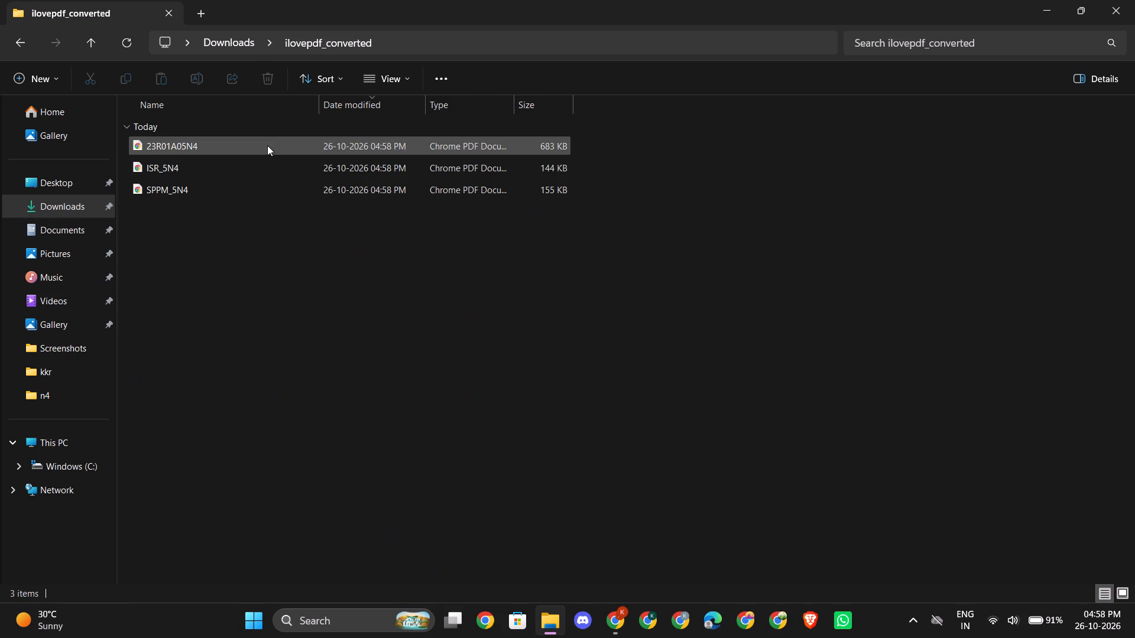
ctrl+click(260, 146)
ctrl+click(234, 170)
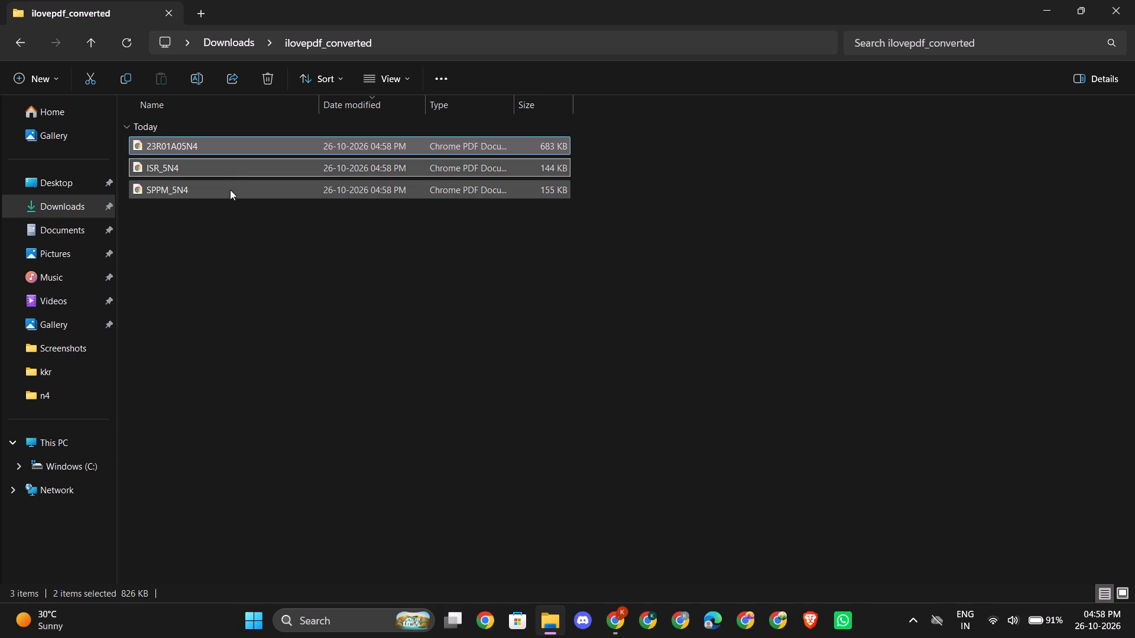
ctrl+click(230, 190)
click(129, 79)
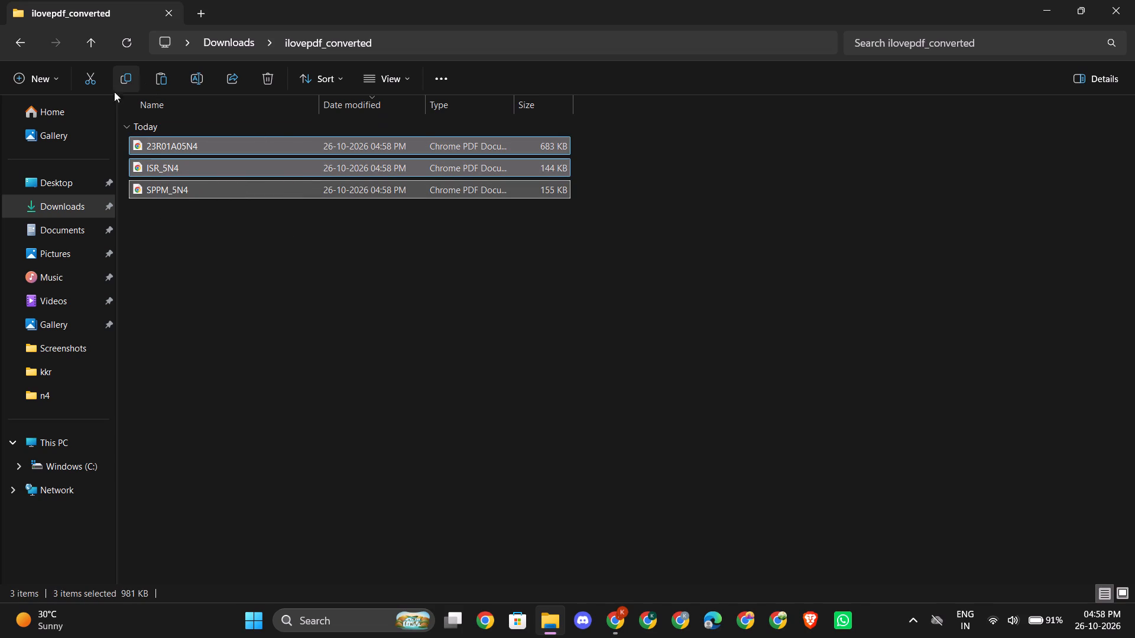
click(71, 178)
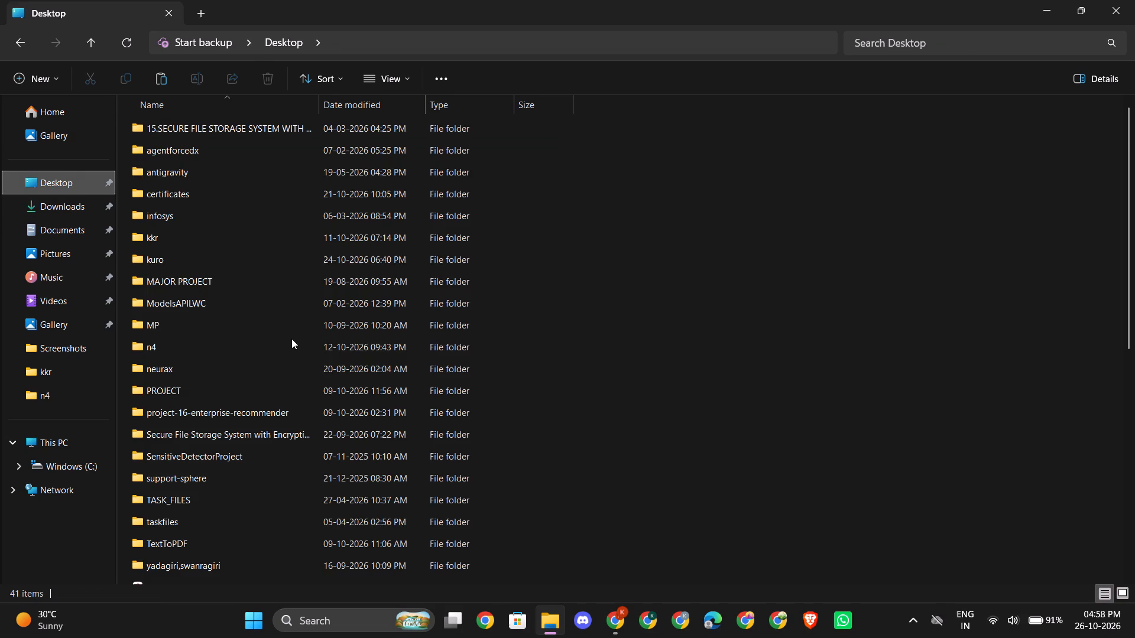
scroll(291, 338, down, 9)
right_click(703, 358)
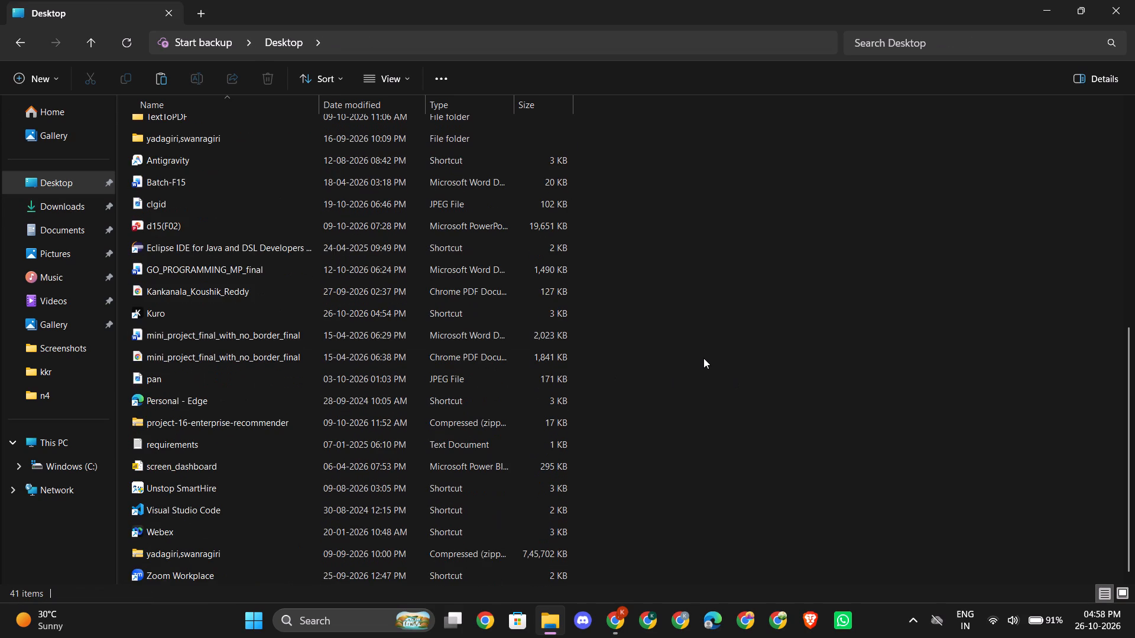
click(724, 392)
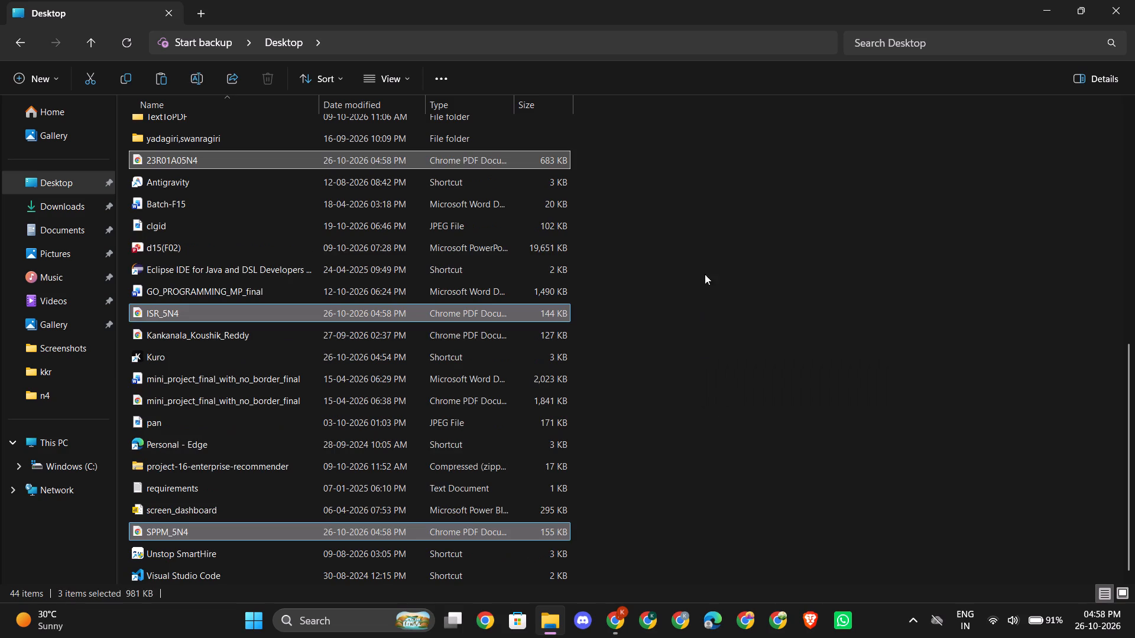
Close the Desktop folder window to return to the browser.
click(1134, 0)
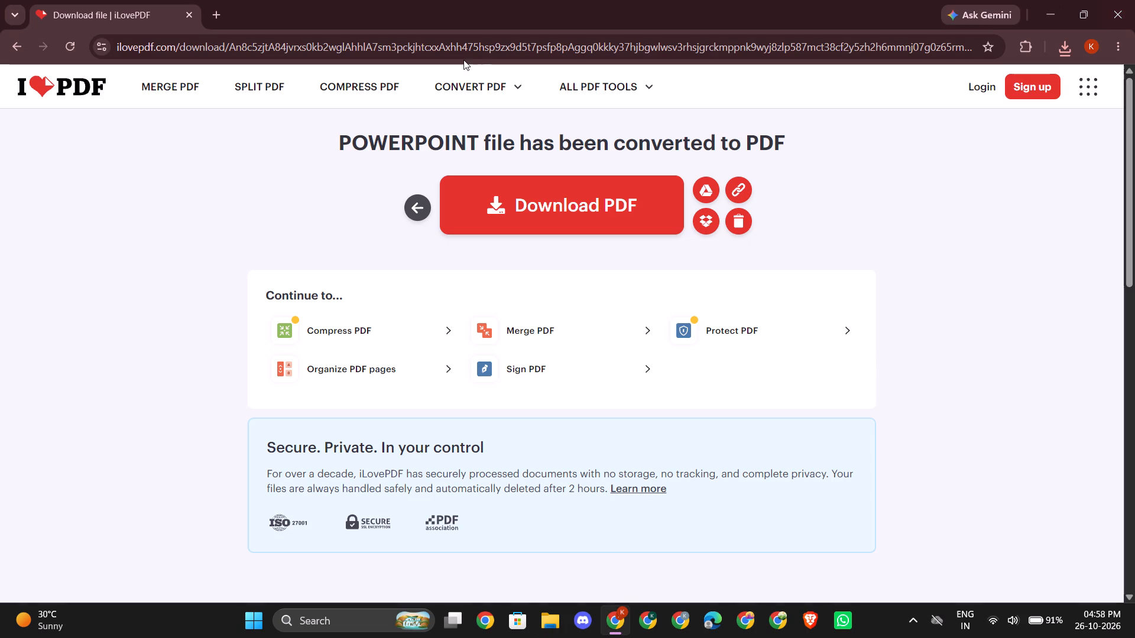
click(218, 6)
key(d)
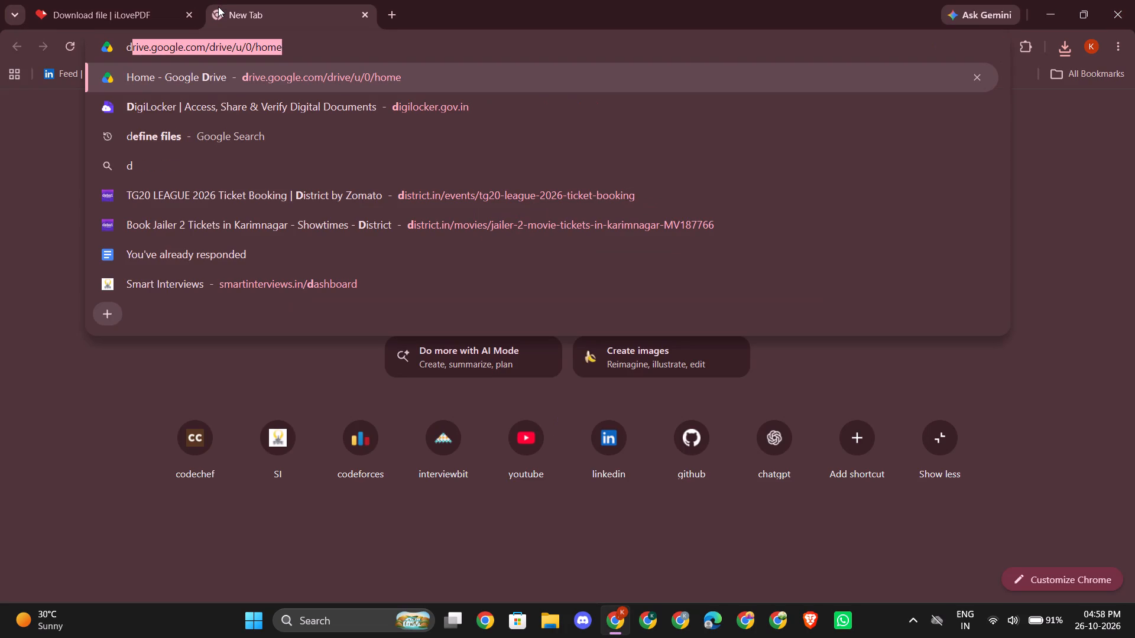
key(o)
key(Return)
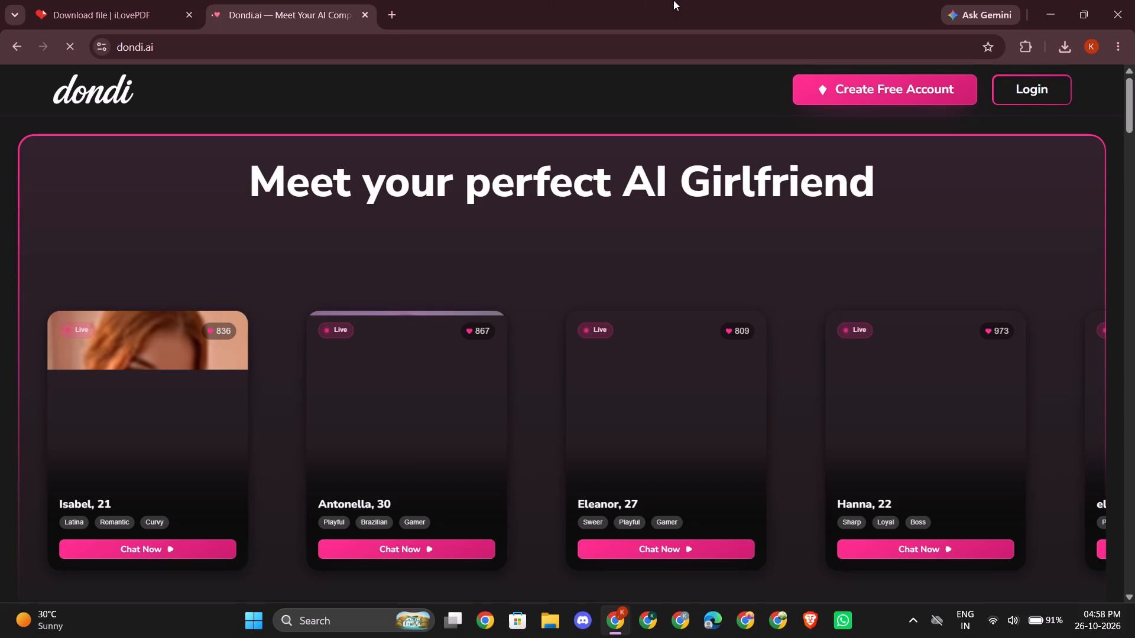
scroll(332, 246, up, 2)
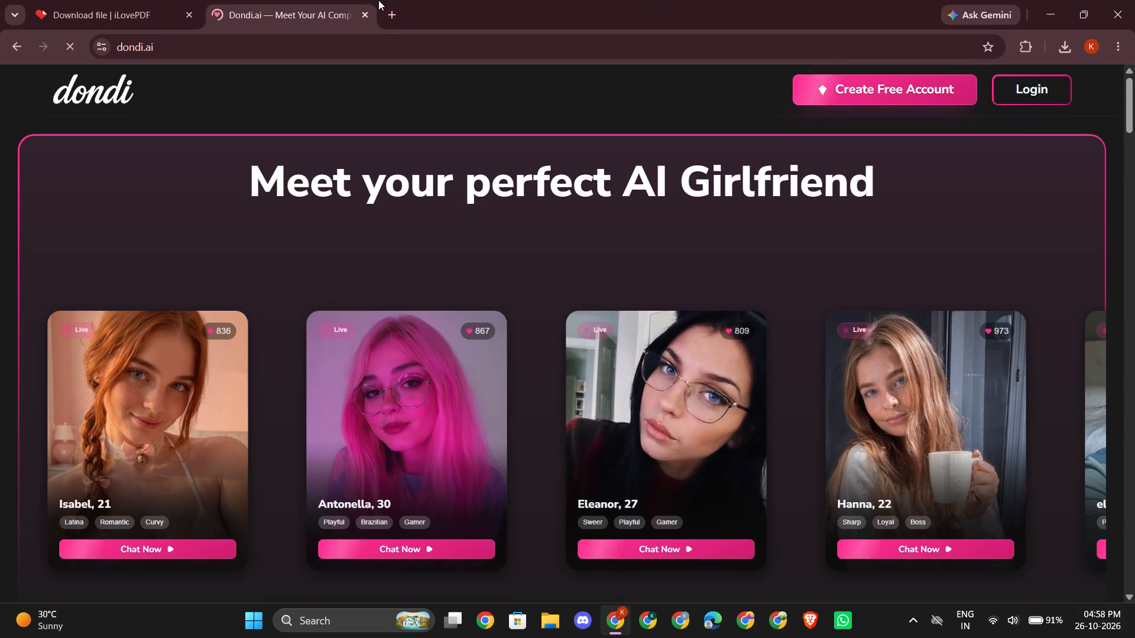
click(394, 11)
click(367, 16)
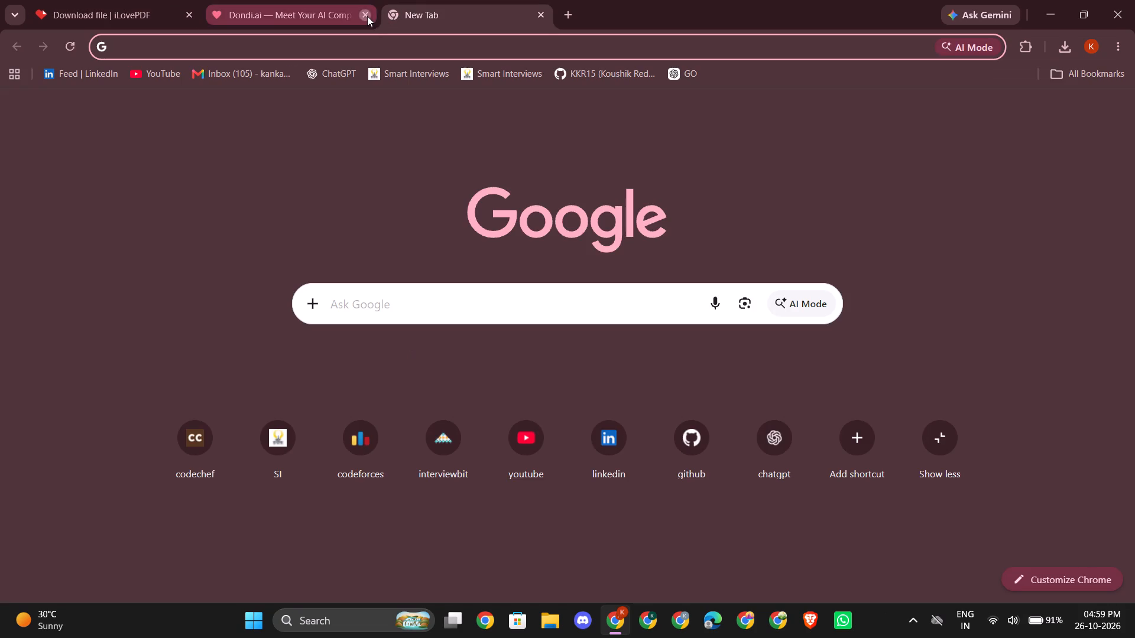
Search the web for linkit.
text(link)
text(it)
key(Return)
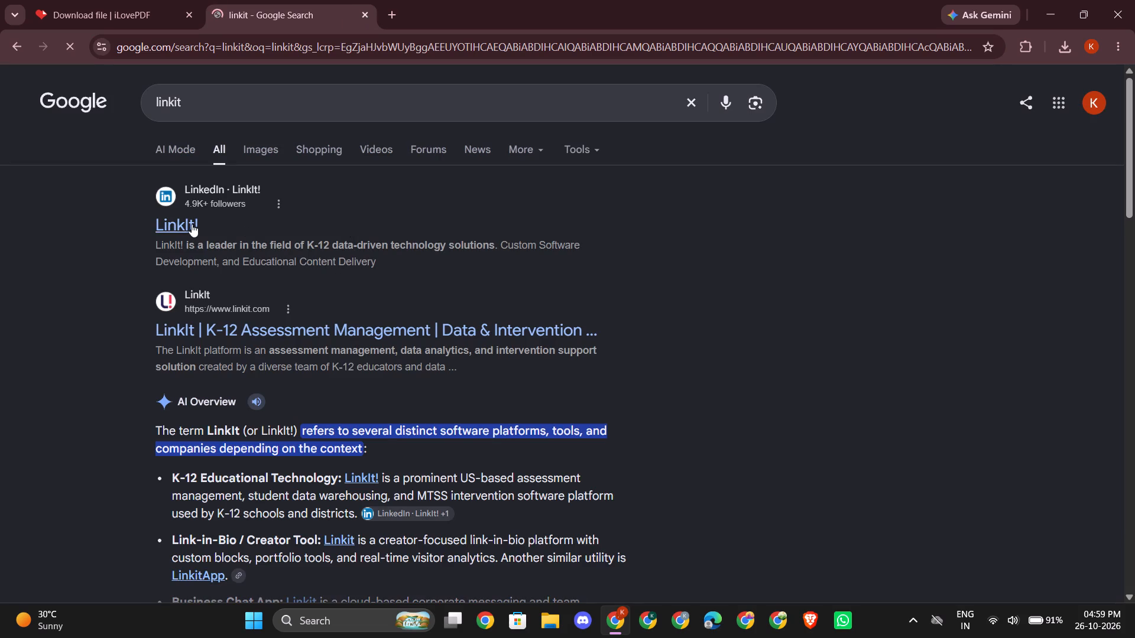
scroll(244, 385, down, 3)
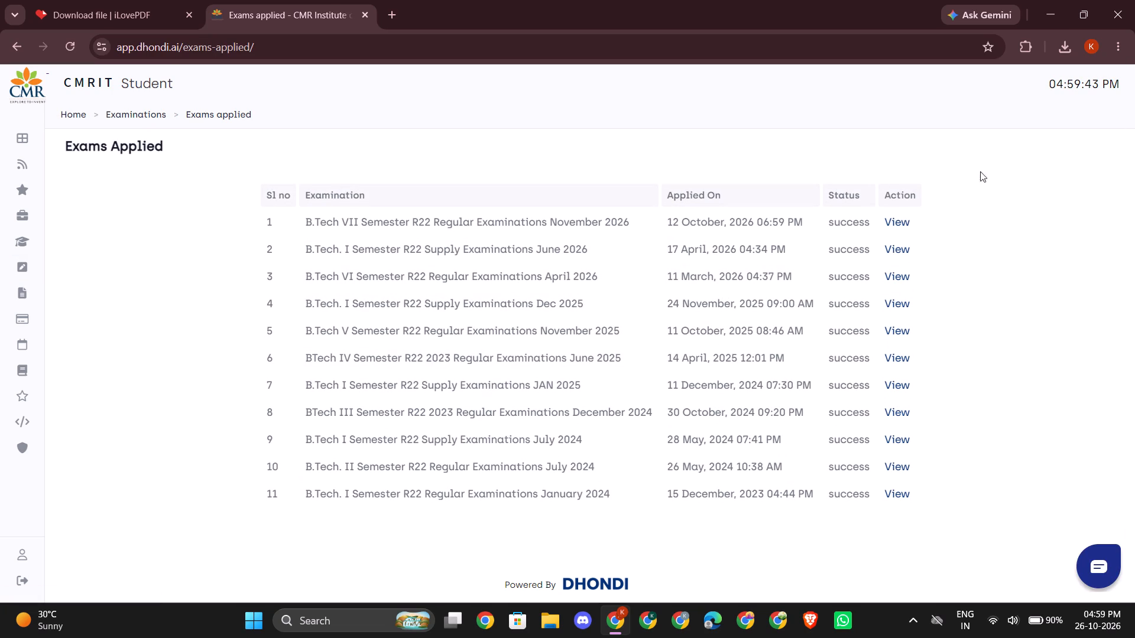
View the applied exam entry for B.Tech VII Semester R22 Regular Examinations November 2026.
click(899, 219)
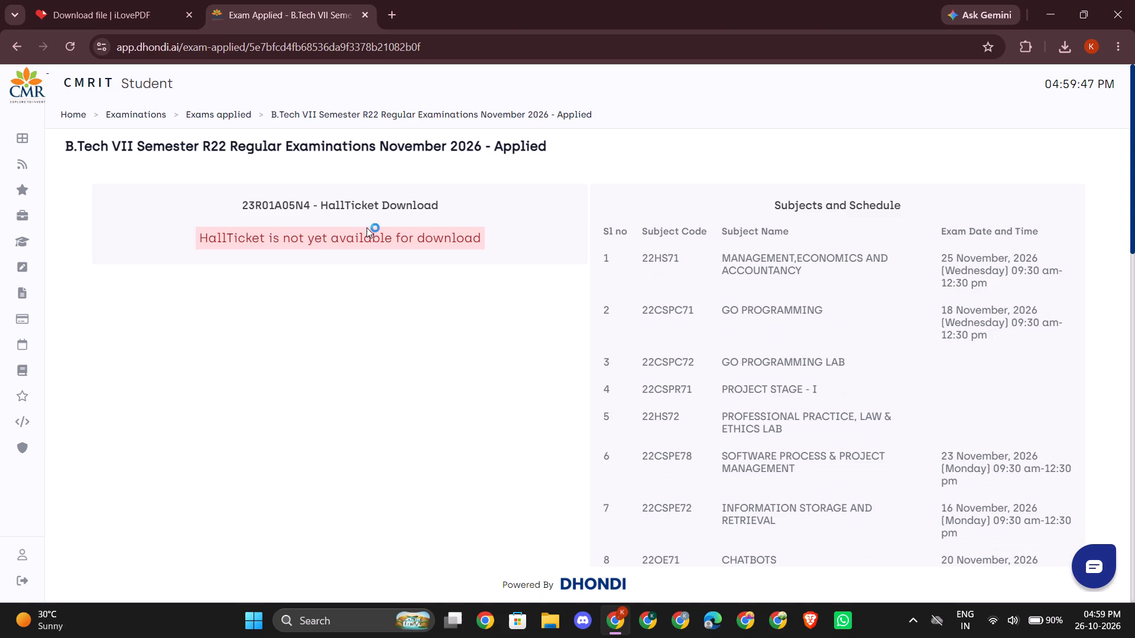
Upload the roll-number-named PDF from the Desktop as the theory seminar file for GO PROGRAMMING - 22CSPC71.
scroll(689, 325, down, 6)
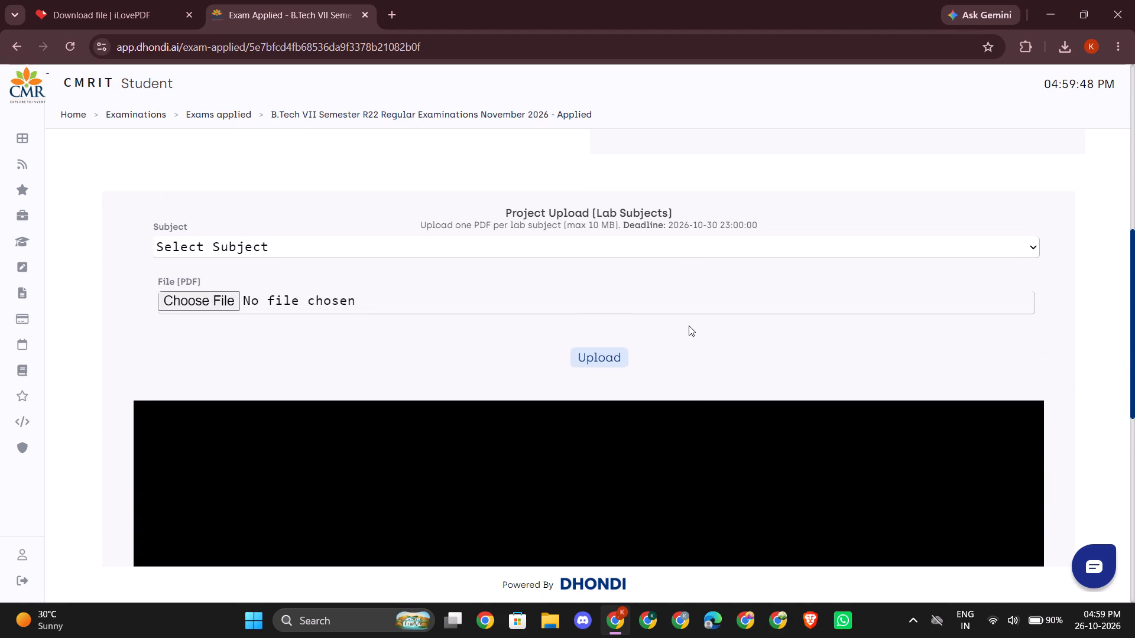
scroll(689, 325, down, 2)
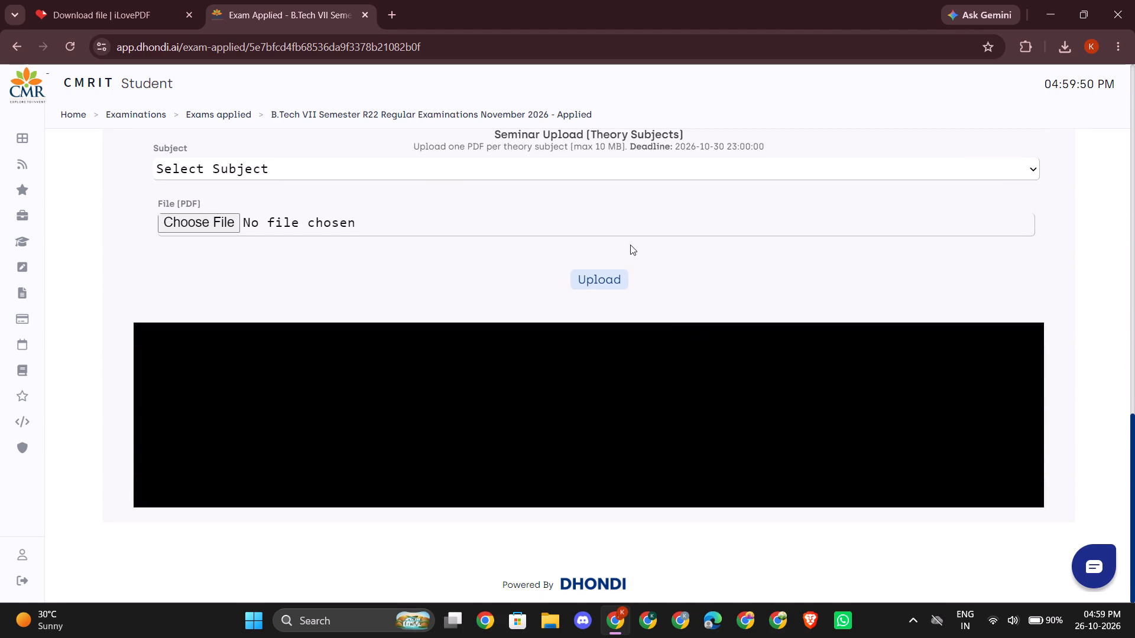
scroll(630, 245, up, 1)
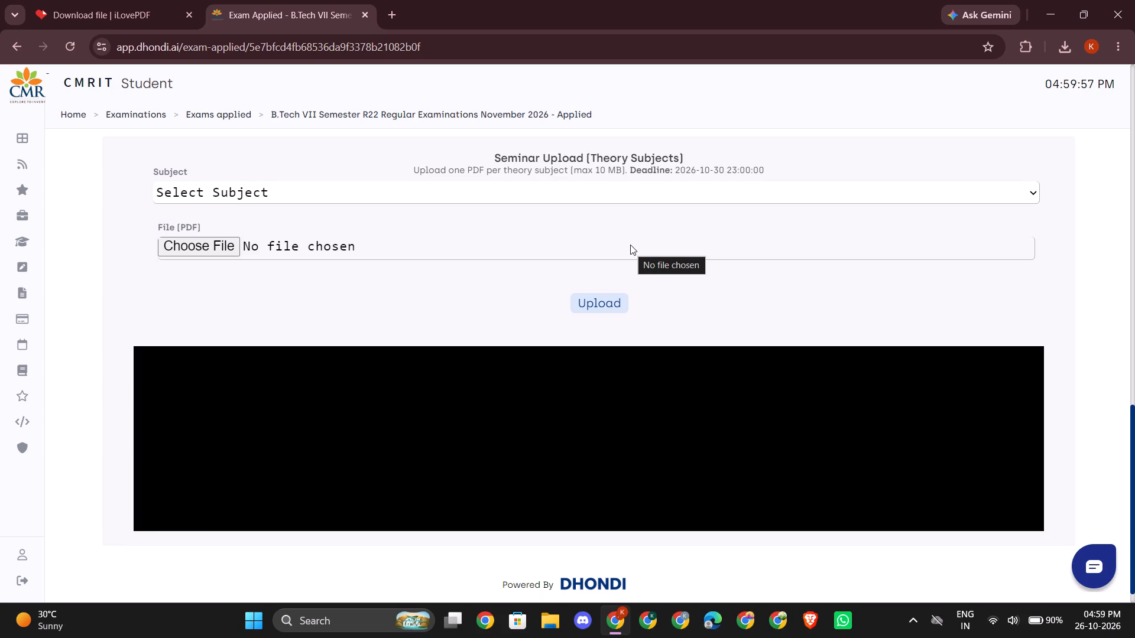
click(309, 179)
click(288, 189)
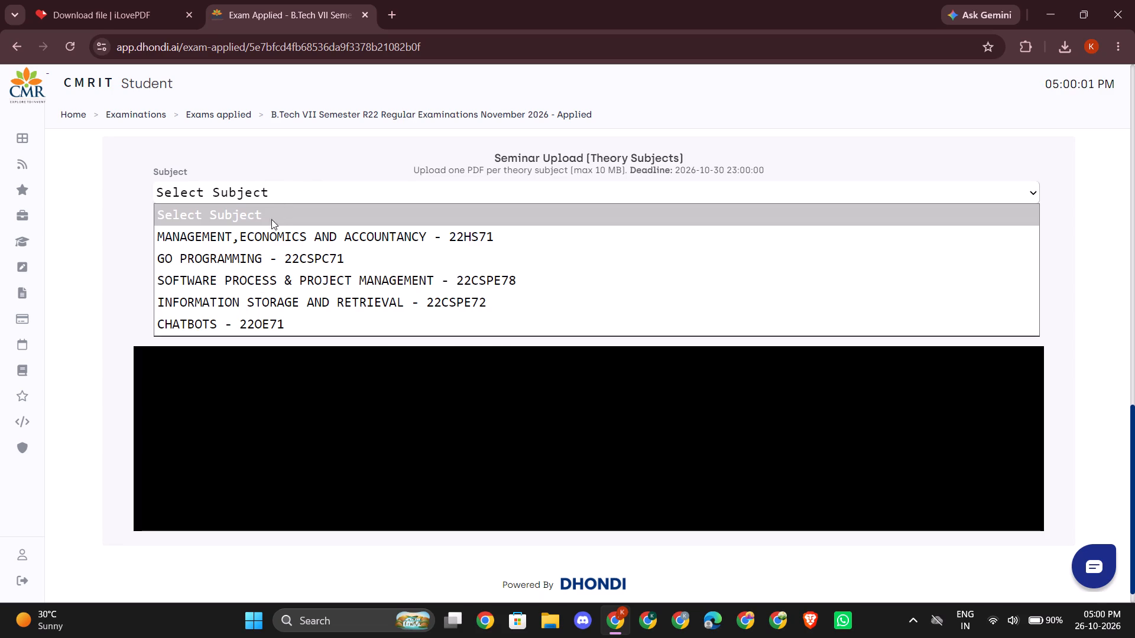
click(256, 255)
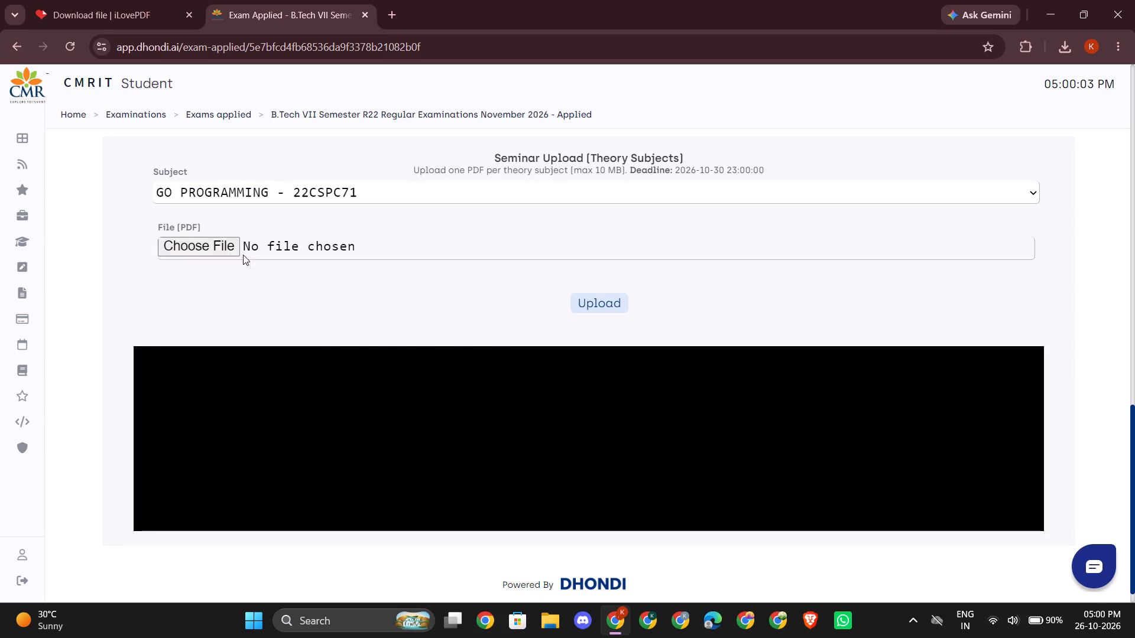
click(213, 249)
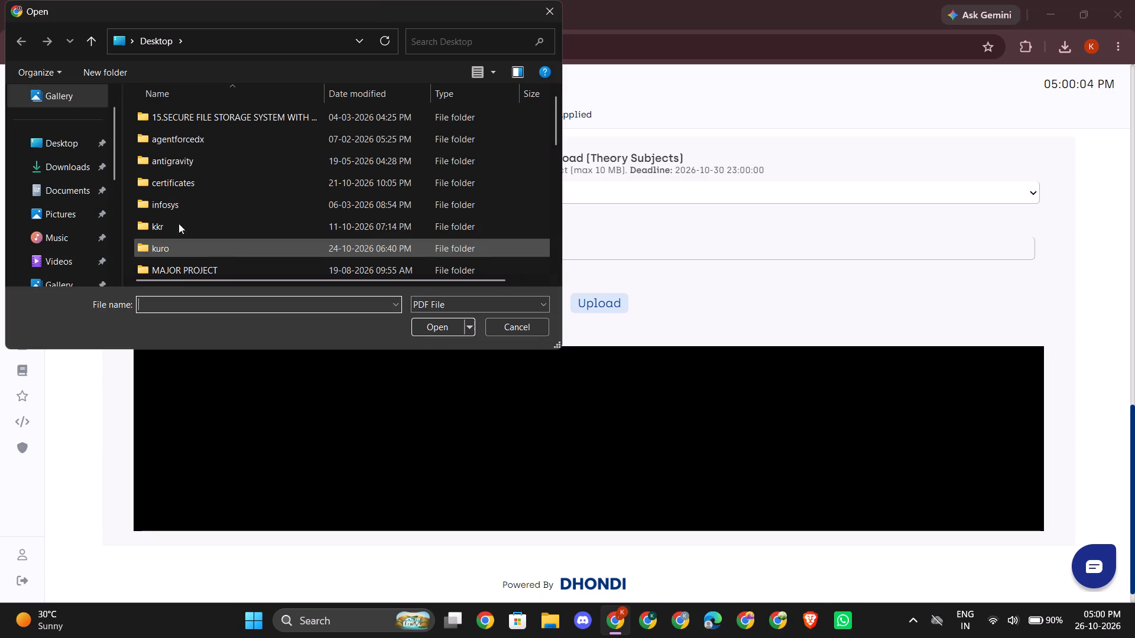
click(53, 151)
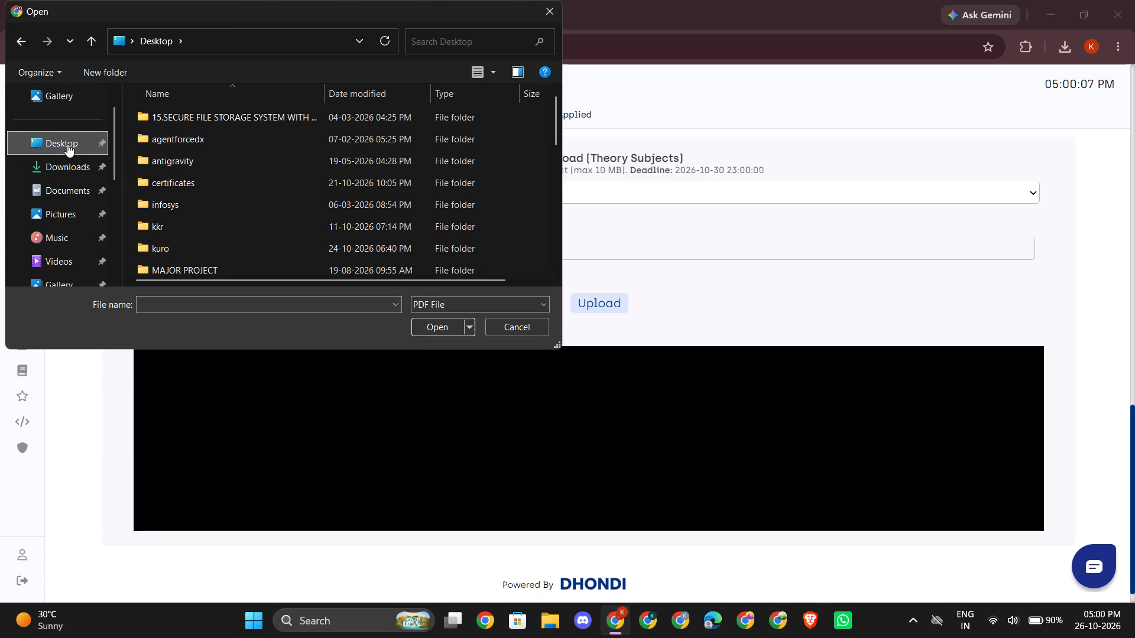
double_click(67, 144)
scroll(231, 180, down, 1)
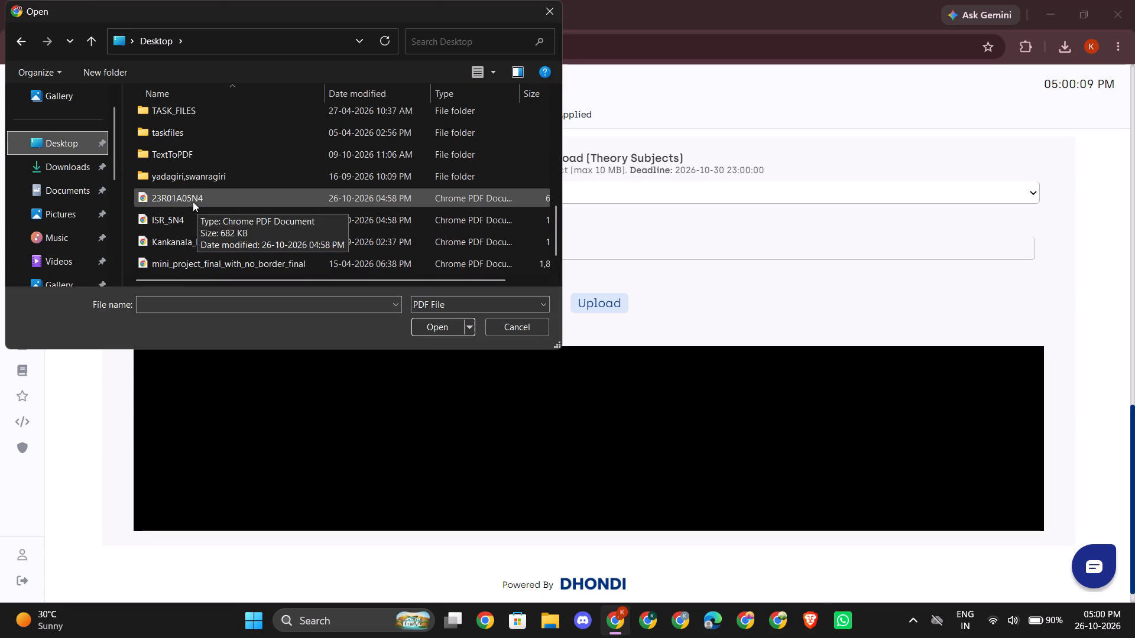
click(189, 200)
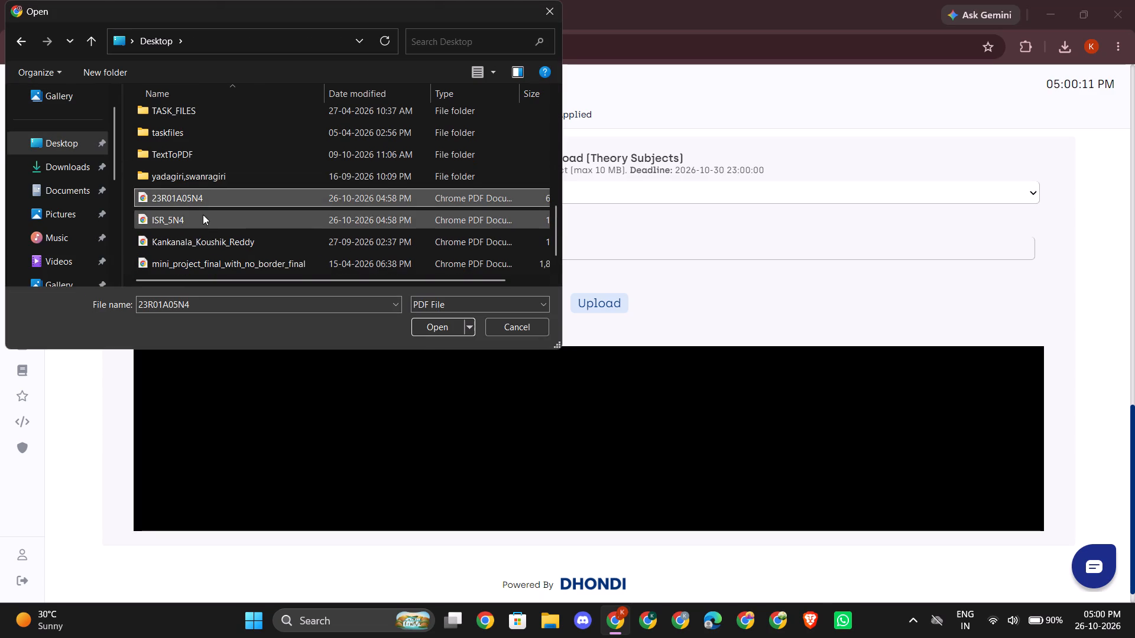
scroll(203, 214, down, 1)
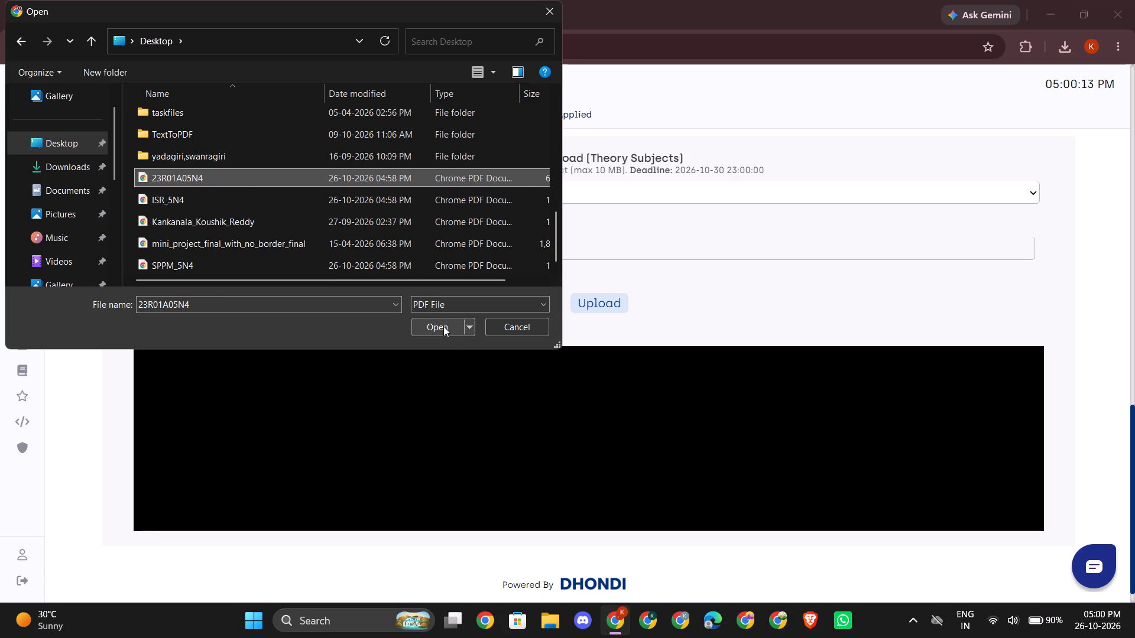
click(439, 328)
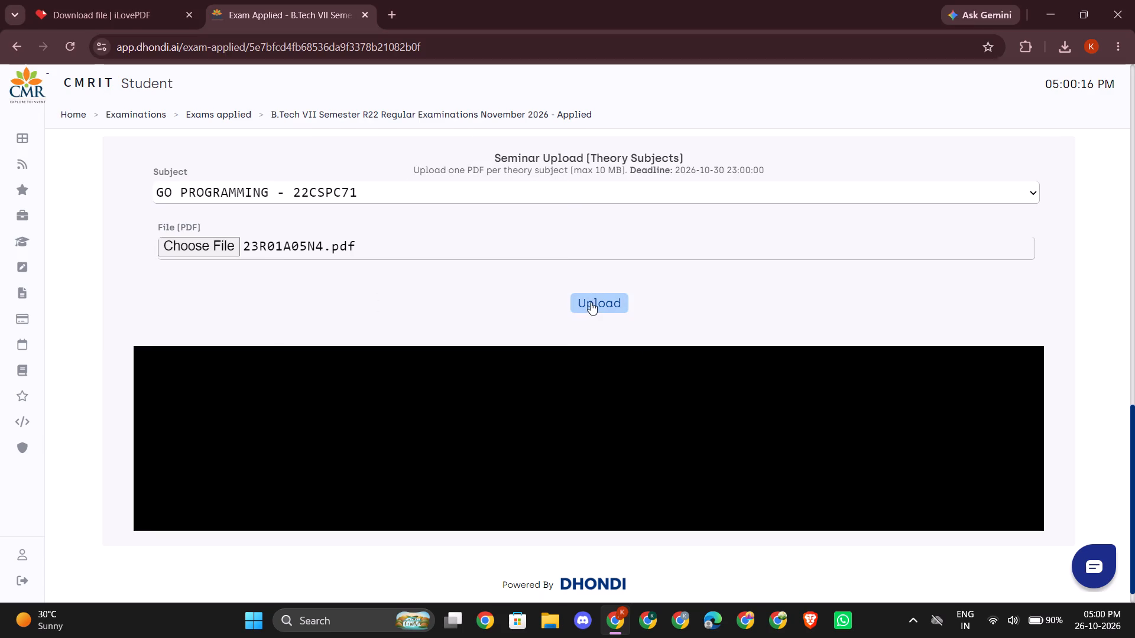
click(590, 301)
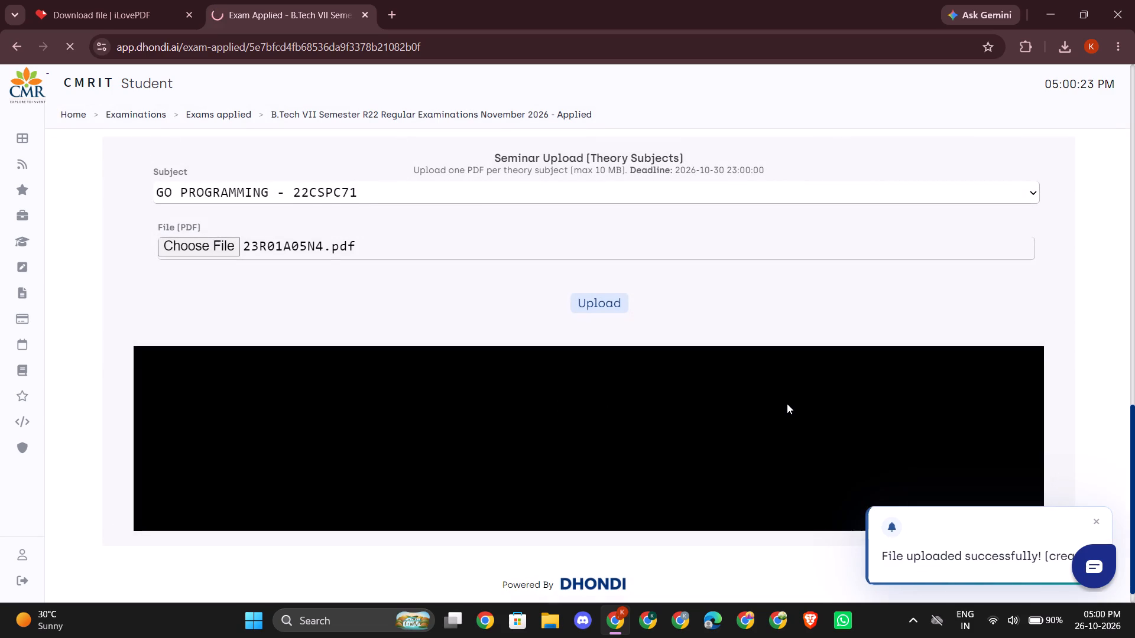
Examine the uploaded GO PROGRAMMING seminar PDF through to its last page and close it.
scroll(787, 403, down, 1)
scroll(661, 359, down, 1)
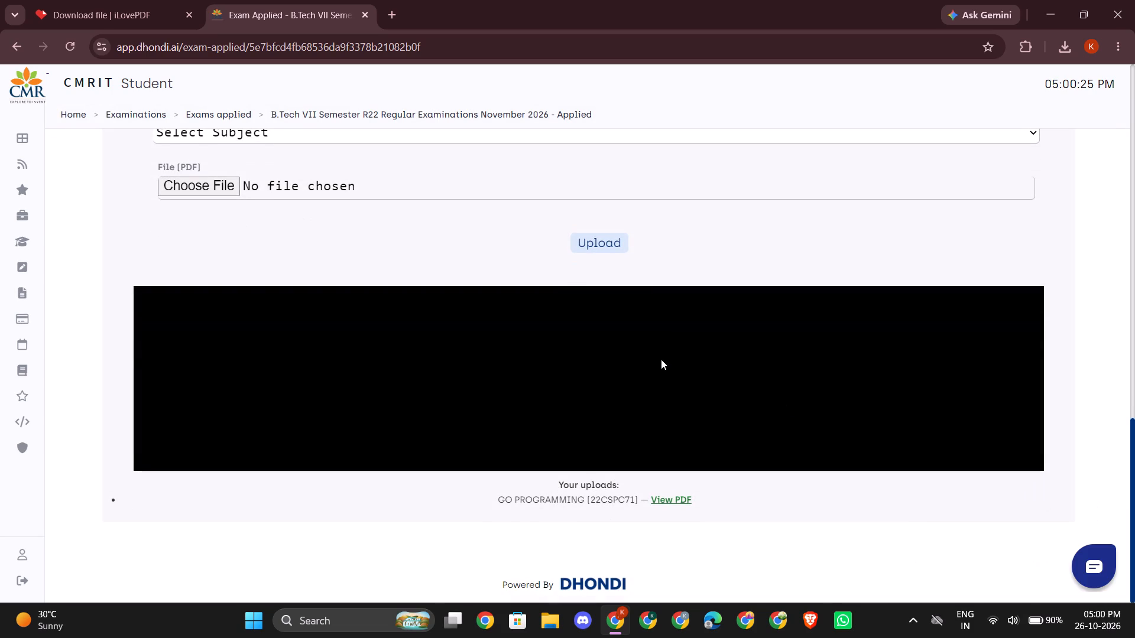
click(679, 501)
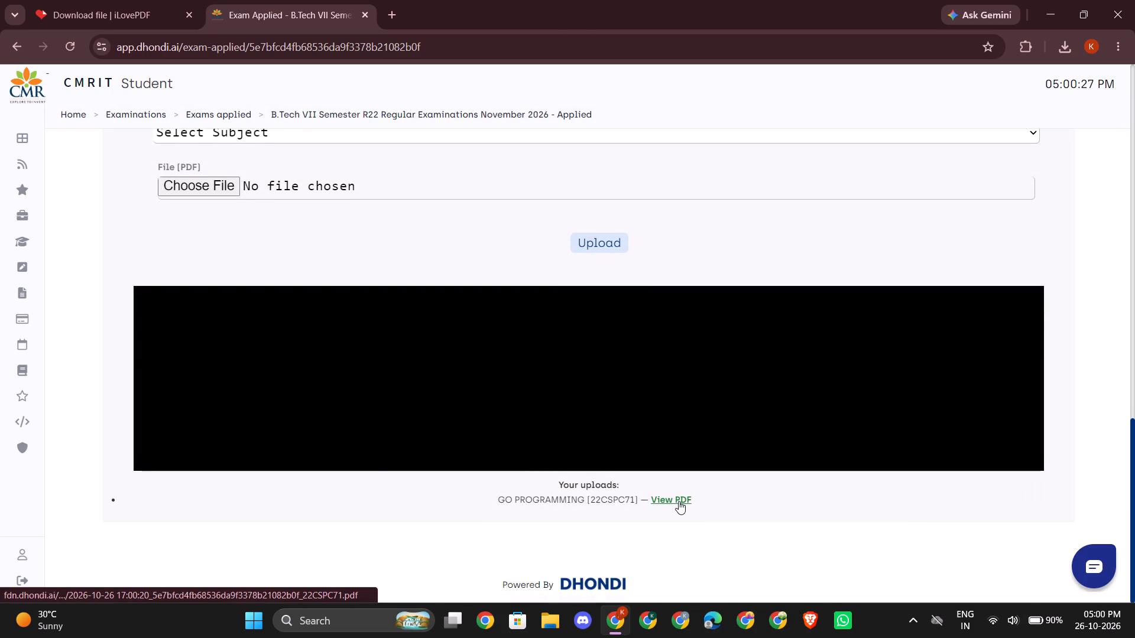
scroll(607, 388, down, 7)
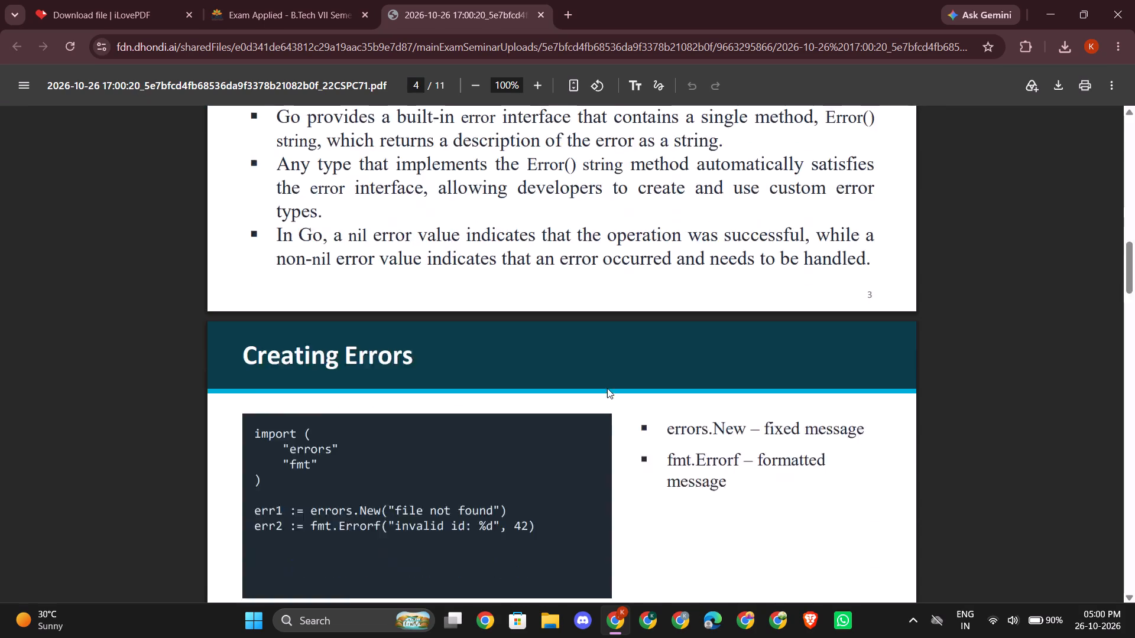
scroll(607, 388, down, 15)
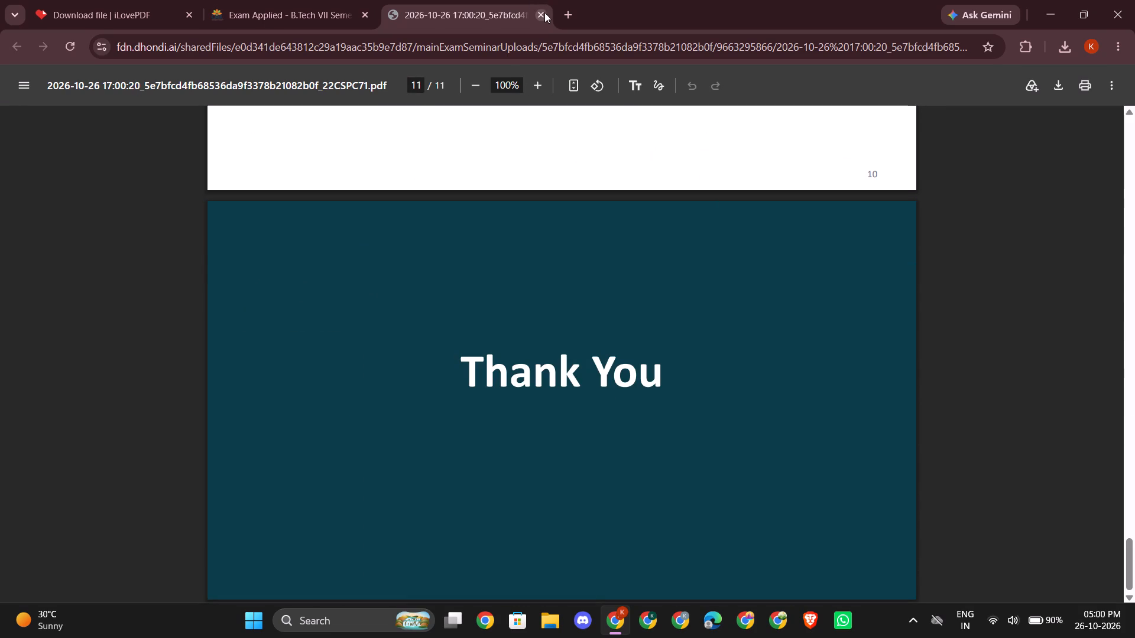
click(541, 14)
Upload SPPM_5N4 from the Desktop as the theory seminar file for SOFTWARE PROCESS & PROJECT MANAGEMENT - 22CSPE78.
scroll(277, 236, up, 1)
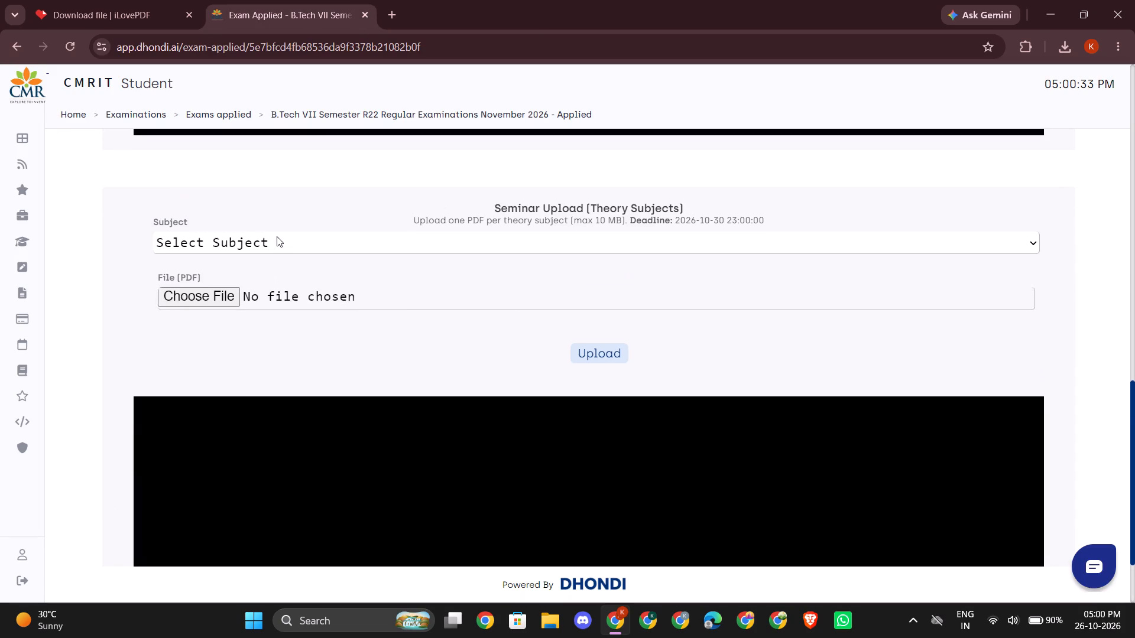
click(255, 240)
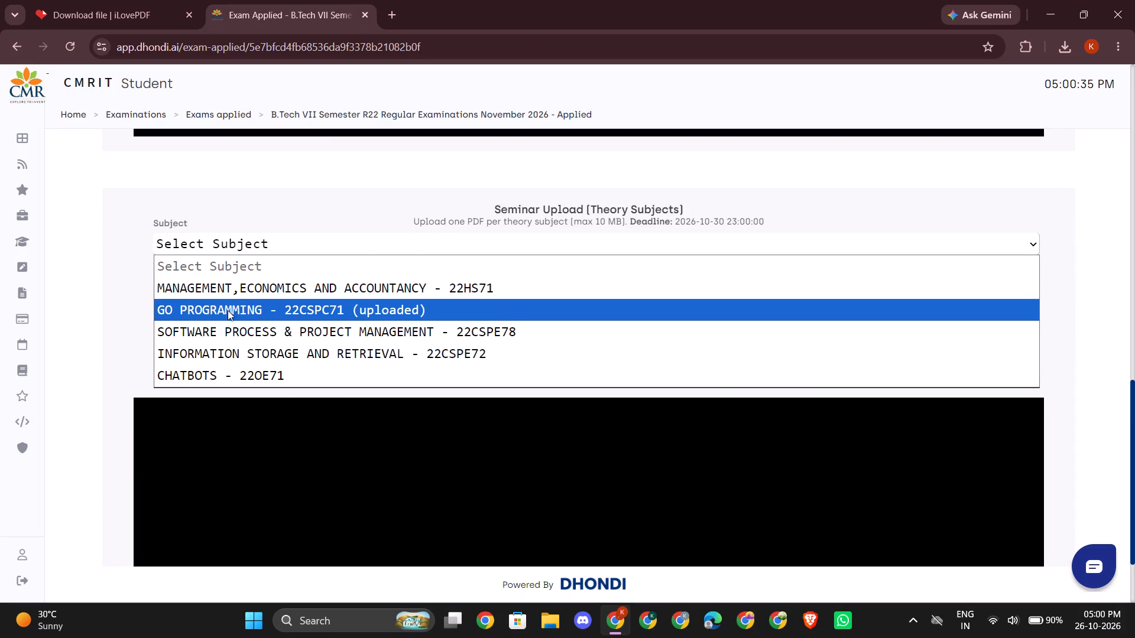
click(251, 332)
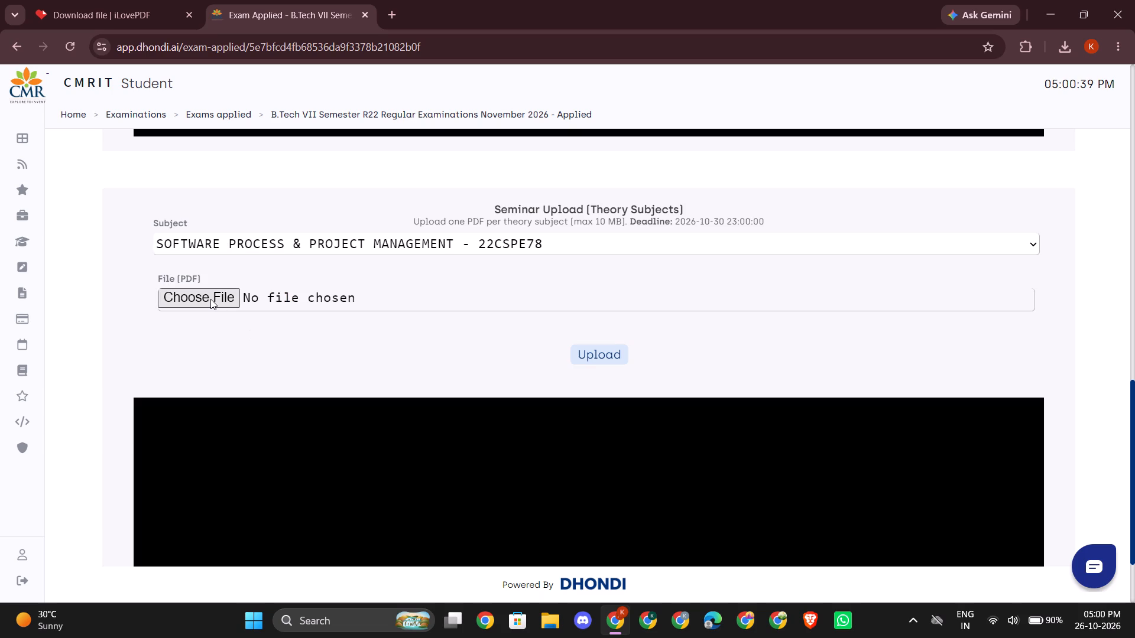
click(210, 299)
scroll(211, 243, down, 1)
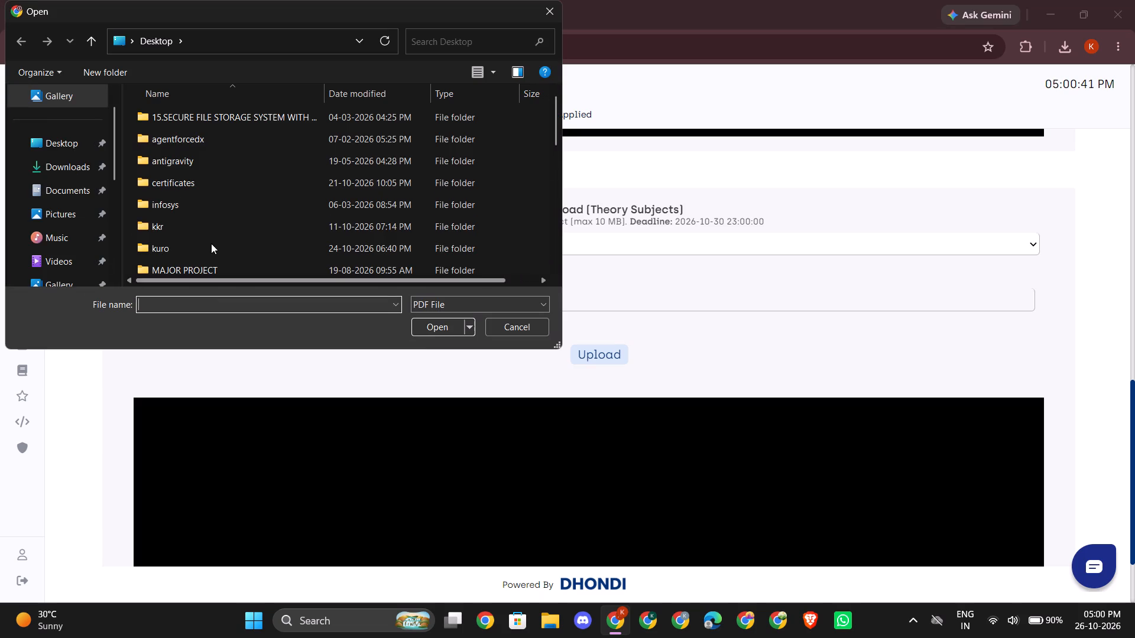
scroll(211, 243, down, 1)
click(176, 269)
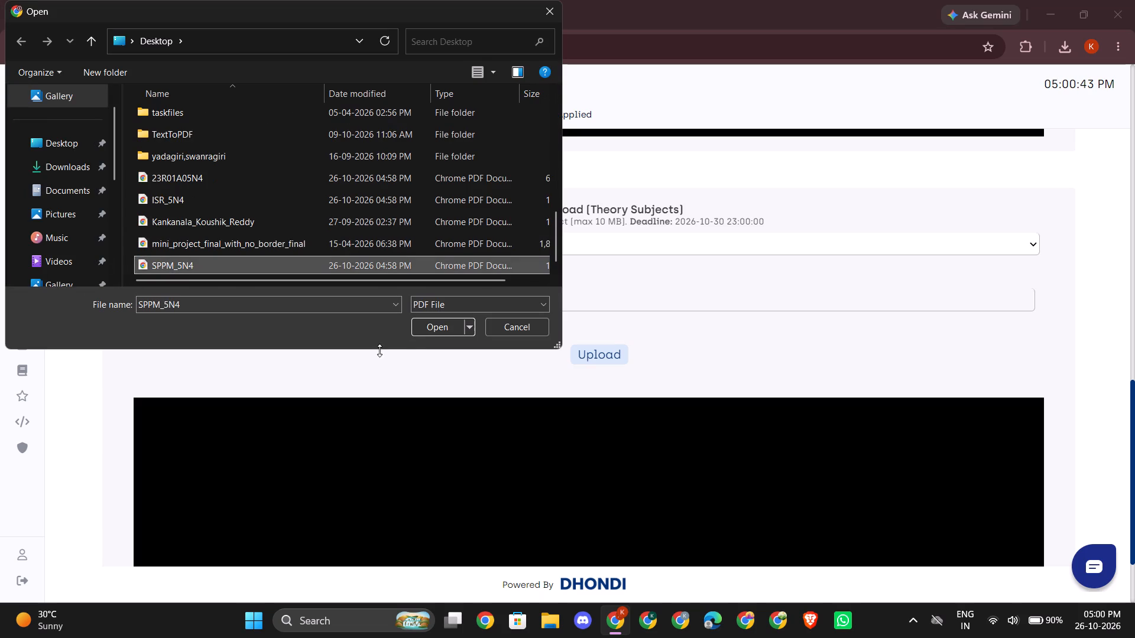
click(451, 328)
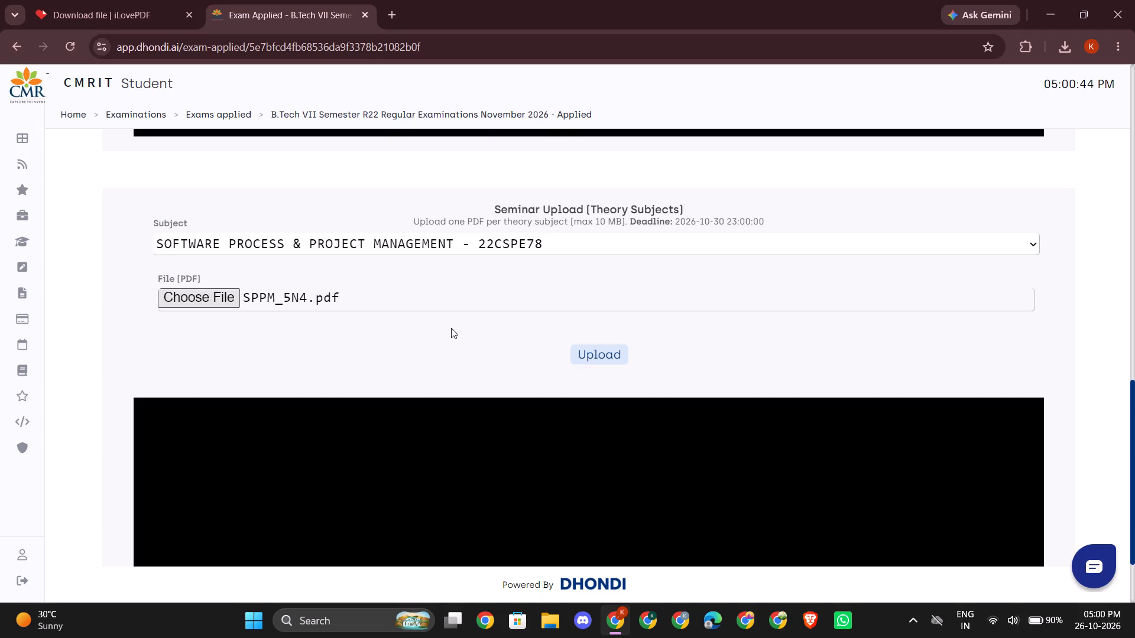
click(595, 356)
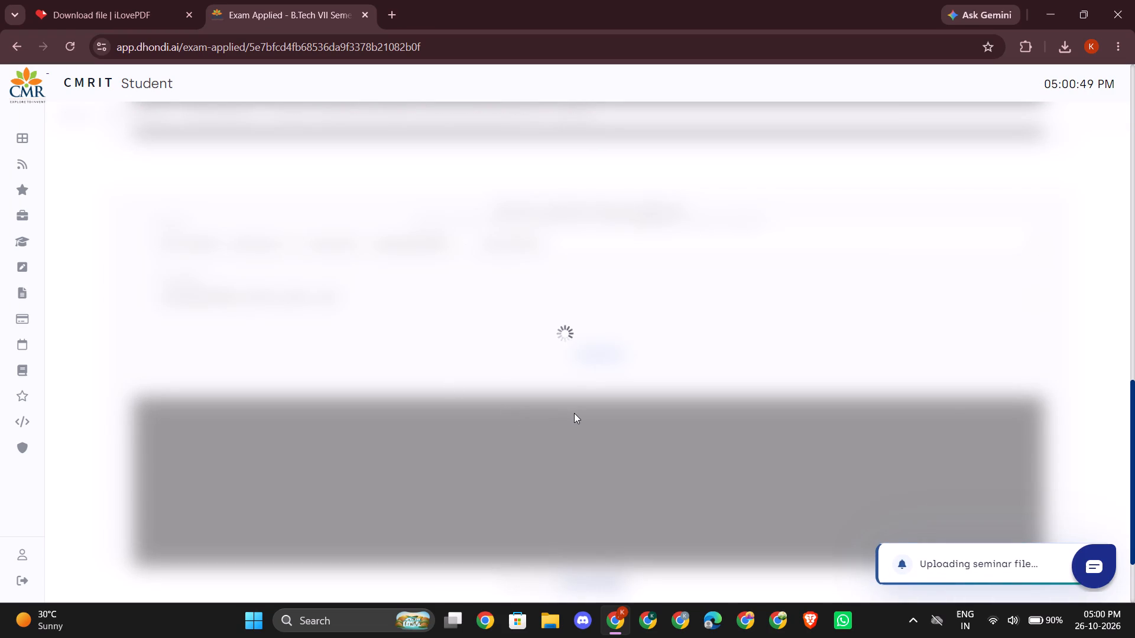
scroll(574, 413, down, 4)
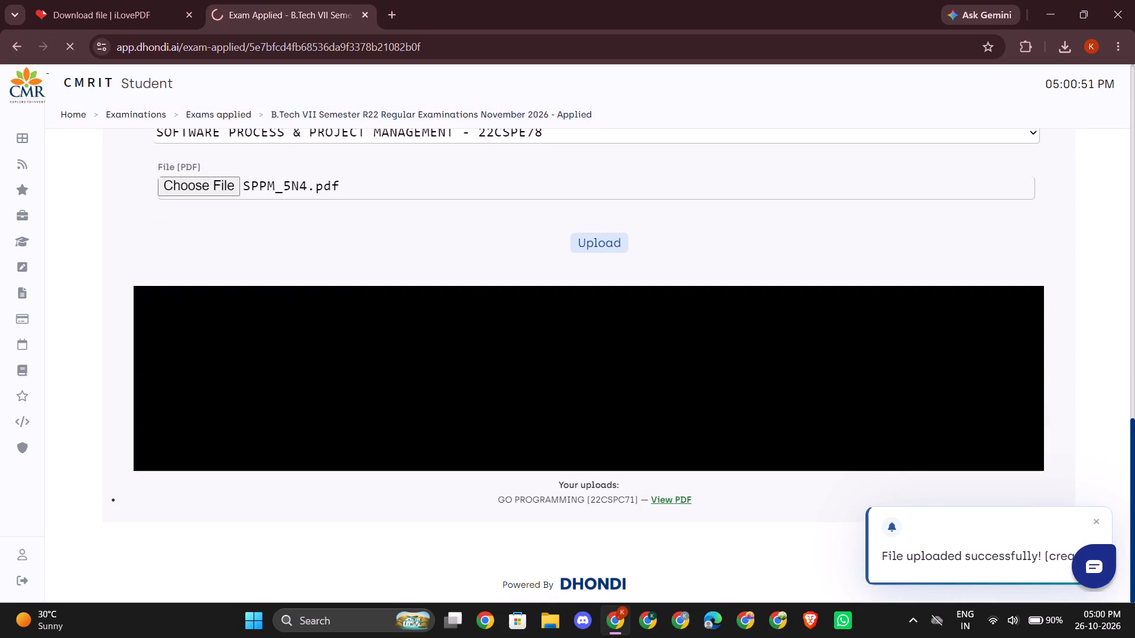
scroll(592, 490, down, 1)
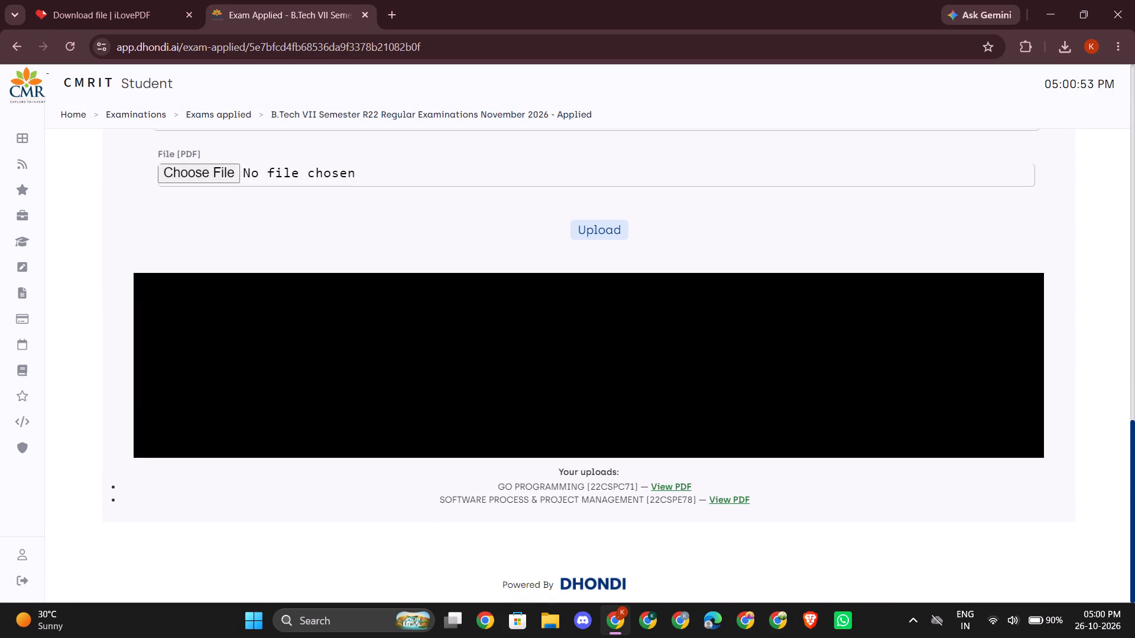
scroll(592, 490, down, 1)
Upload ISR_5N4 from the Desktop as the theory seminar file for INFORMATION STORAGE AND RETRIEVAL - 22CSPE72.
scroll(430, 386, up, 3)
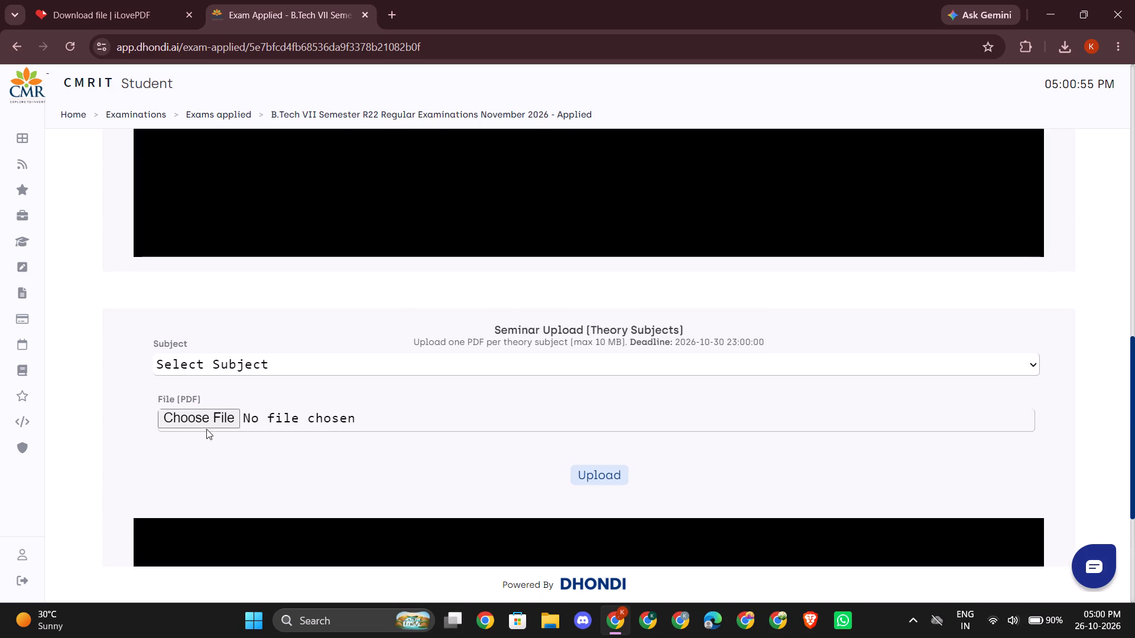
click(225, 360)
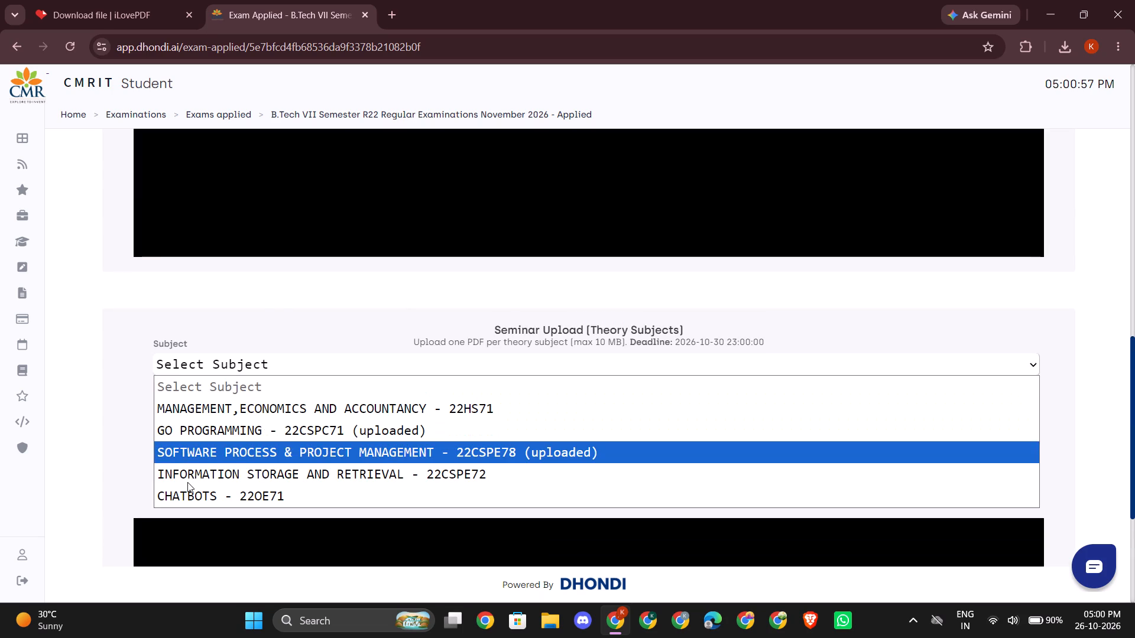
click(190, 473)
scroll(190, 473, down, 1)
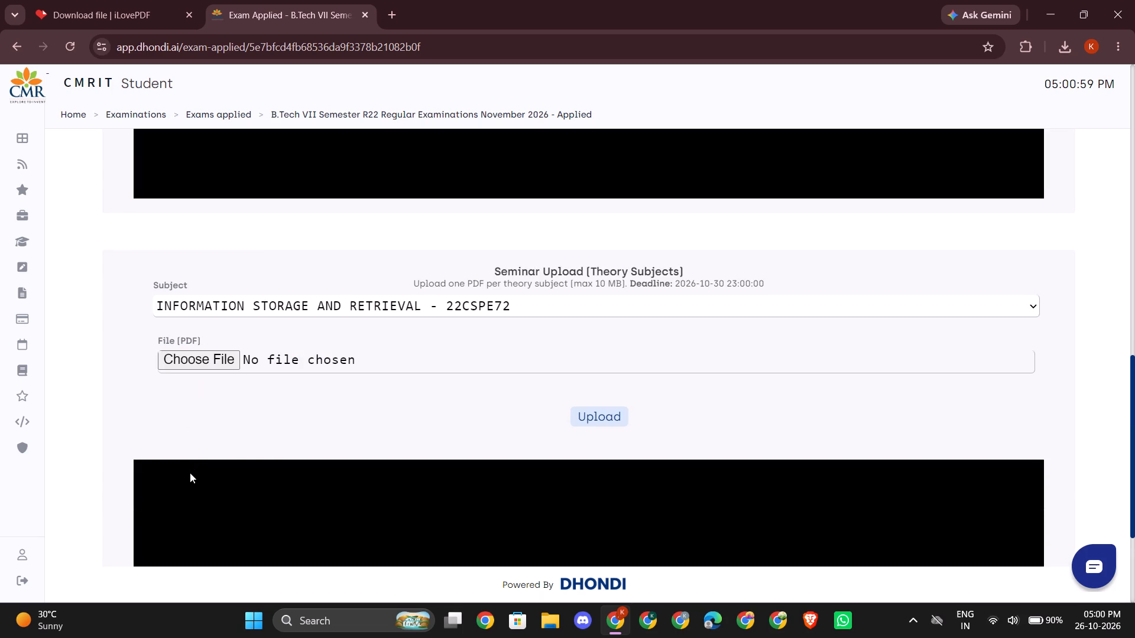
click(205, 354)
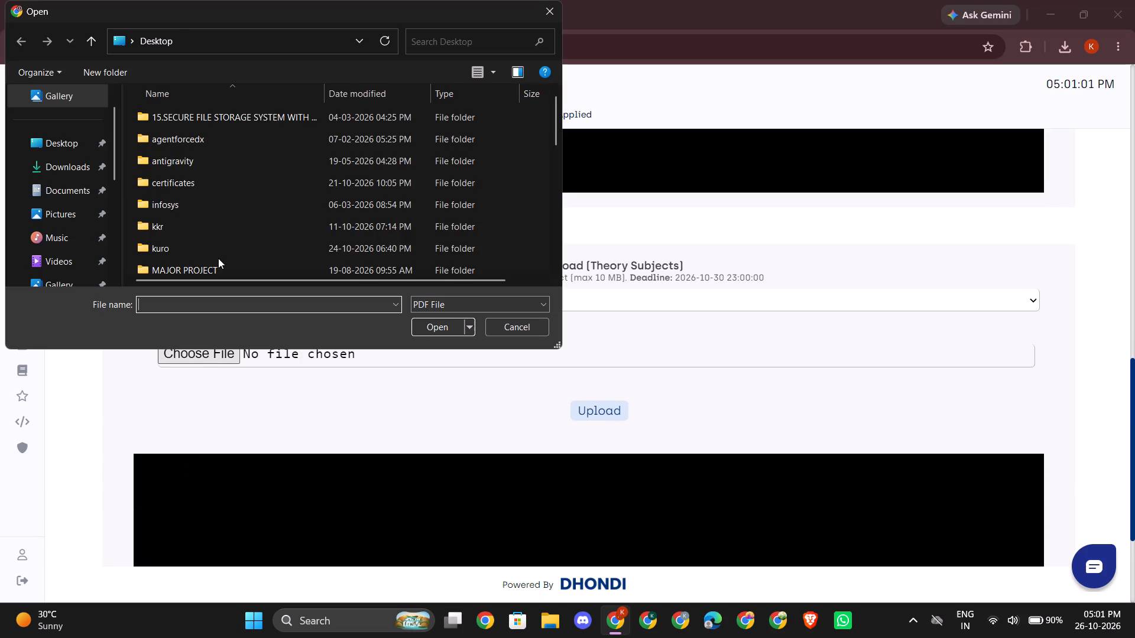
scroll(257, 181, down, 4)
click(186, 204)
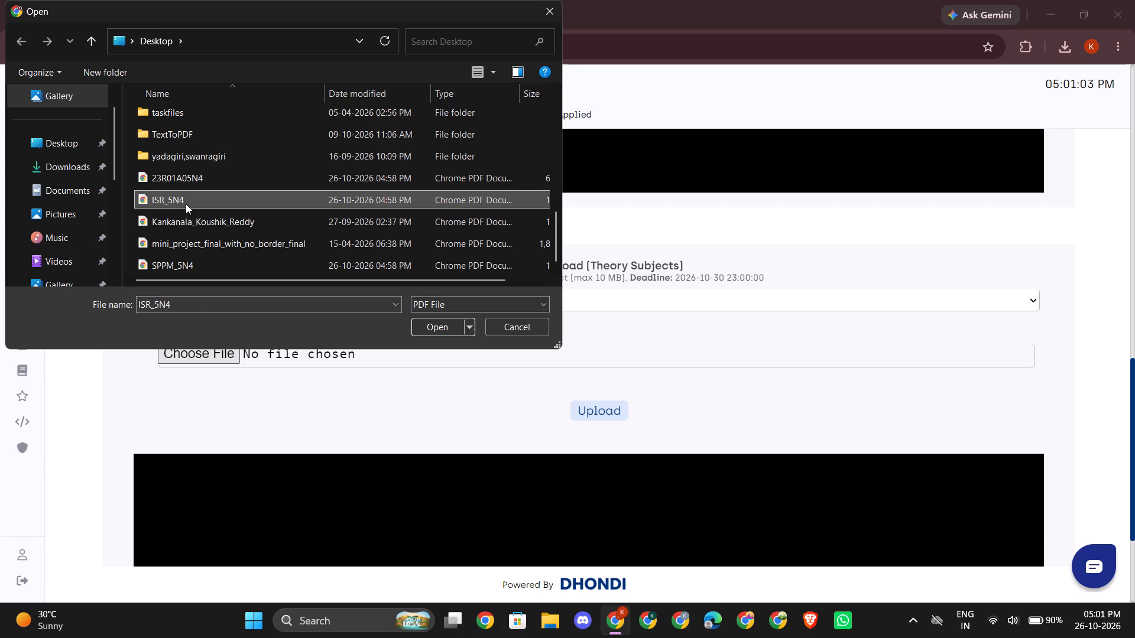
click(437, 324)
scroll(437, 324, down, 4)
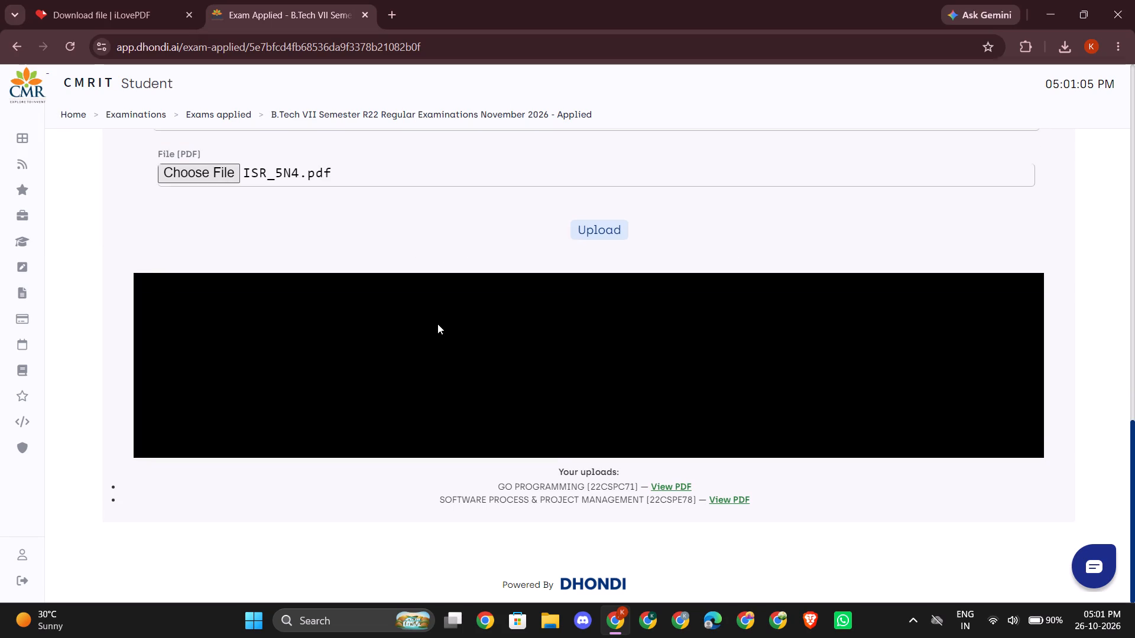
click(586, 228)
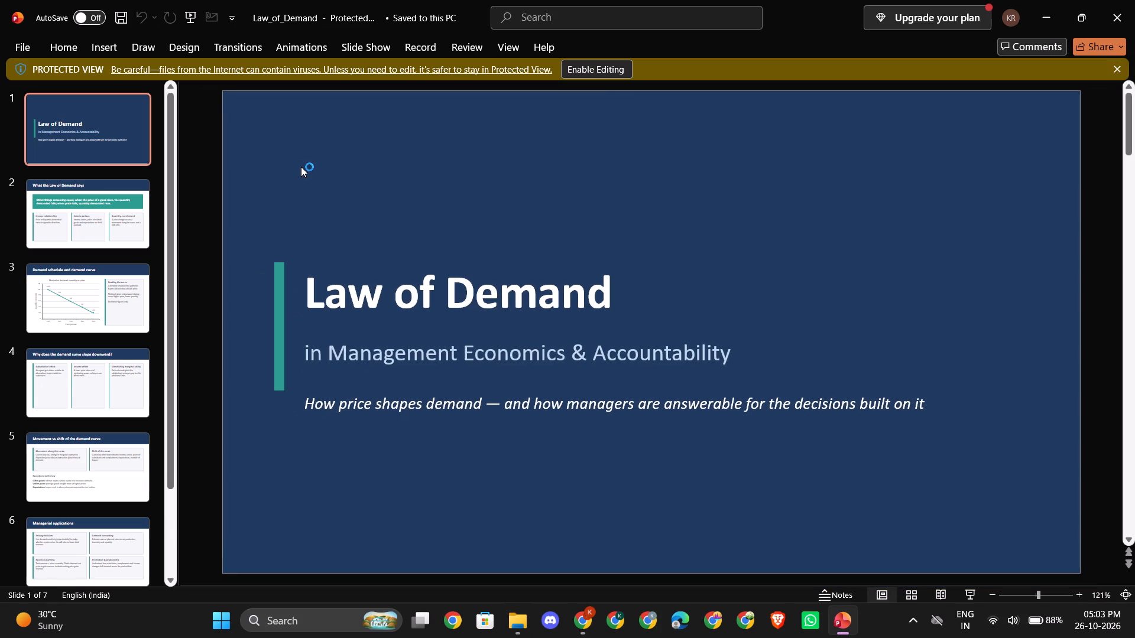
click(605, 66)
Delete the "in Management Economics & Accountability" subtitle from the title slide.
click(729, 382)
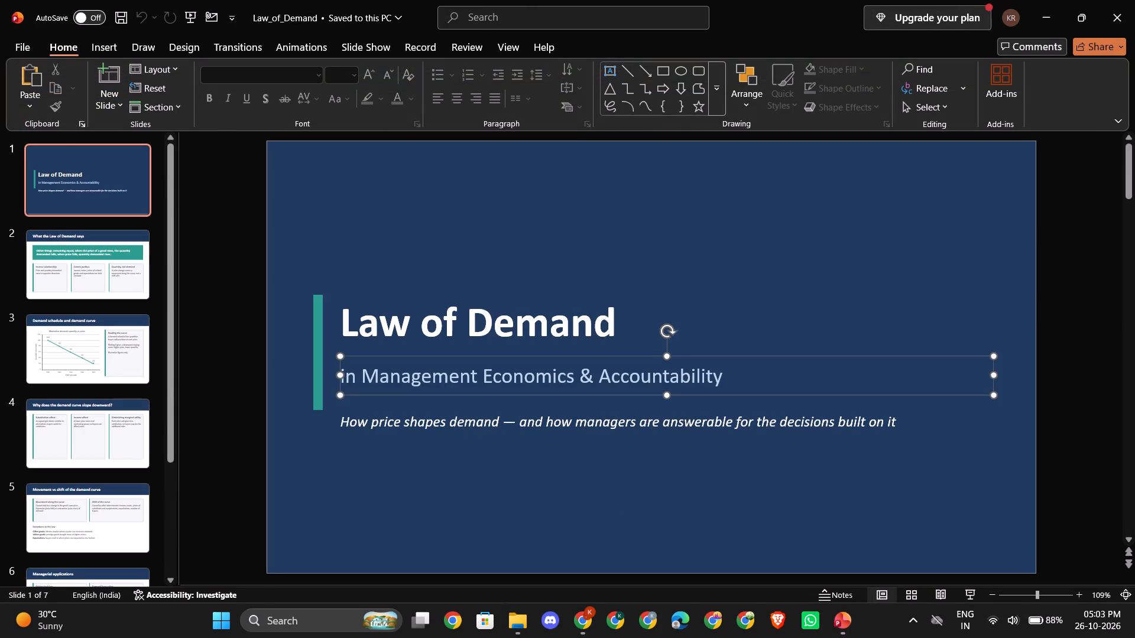
key(BackSpace)
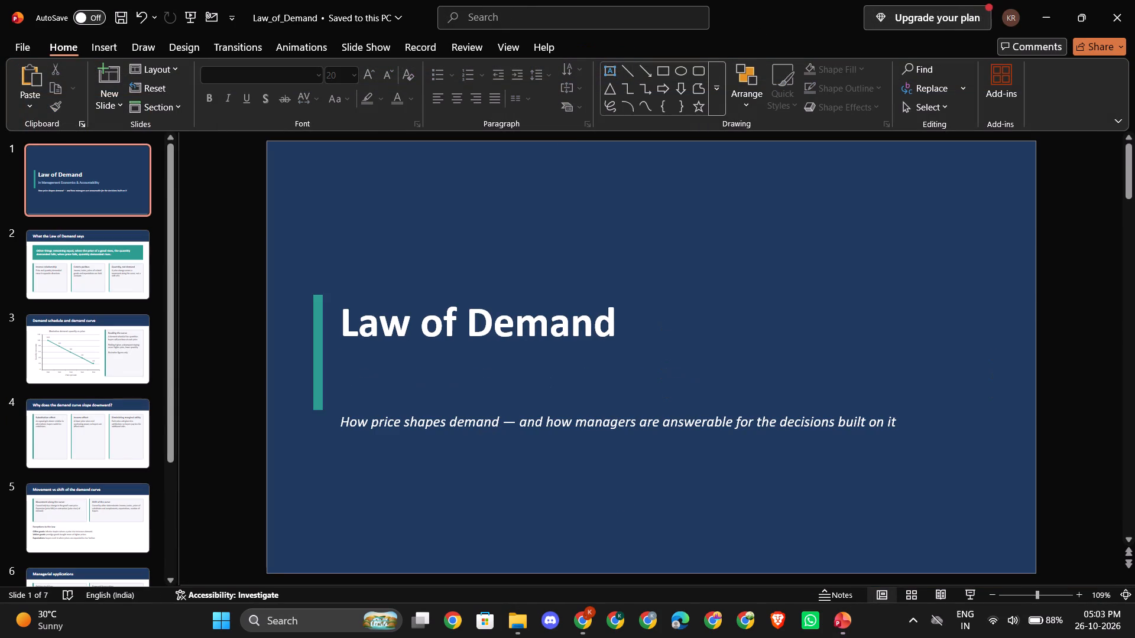
Set the font size of the whole "Law of Demand" title to 50.
click(418, 342)
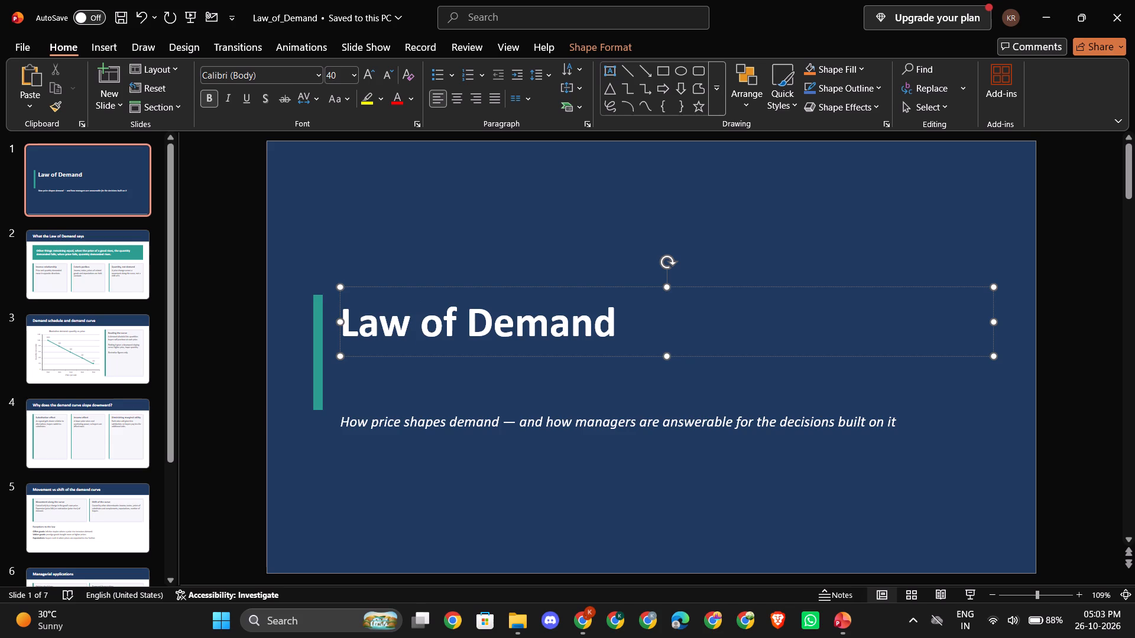
click(351, 74)
click(338, 397)
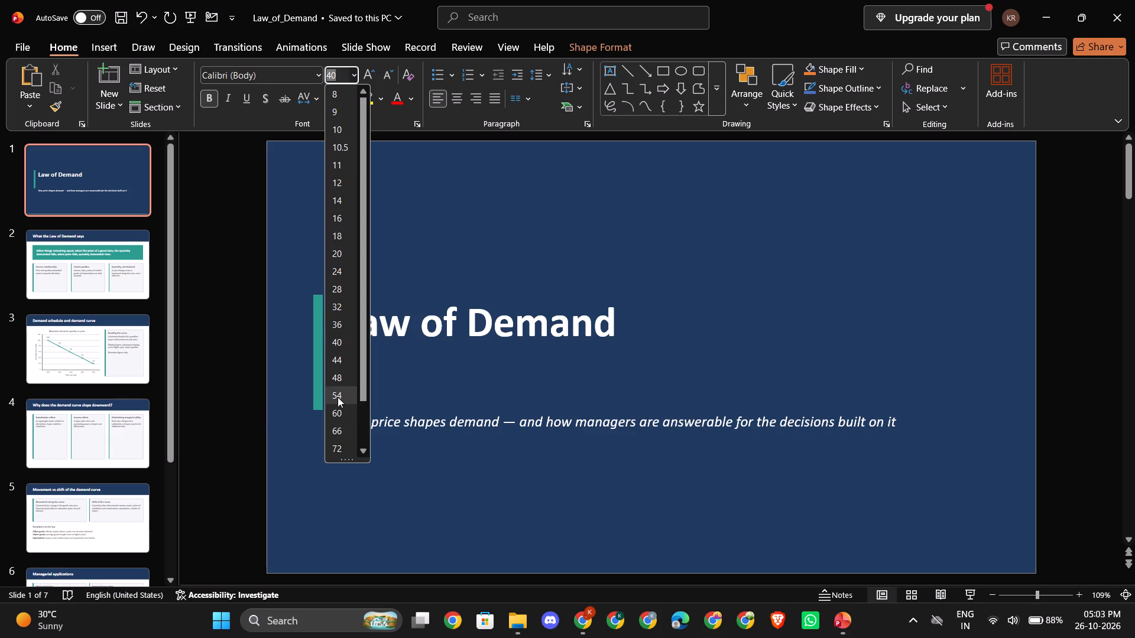
double_click(633, 327)
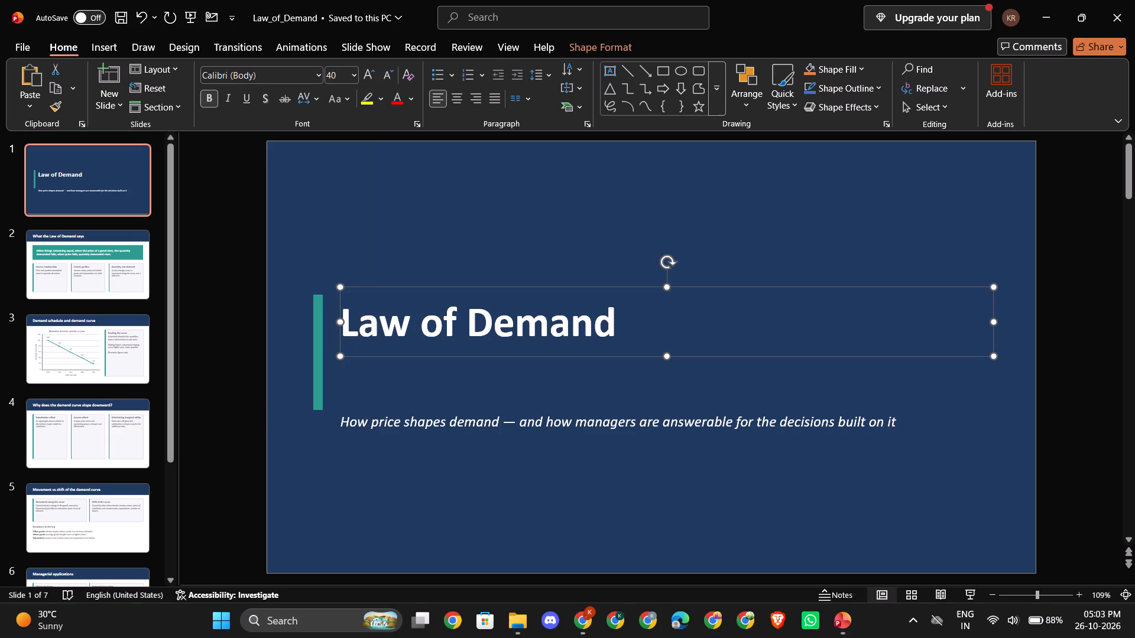
click(611, 327)
drag(611, 327, 428, 328)
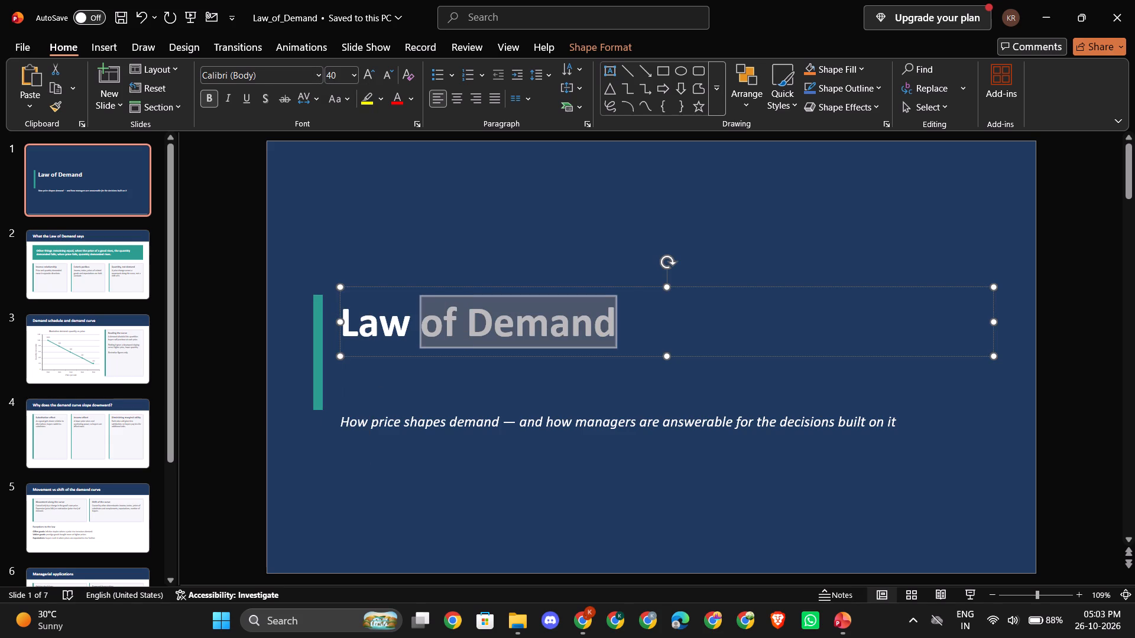
drag(428, 328, 361, 328)
click(461, 281)
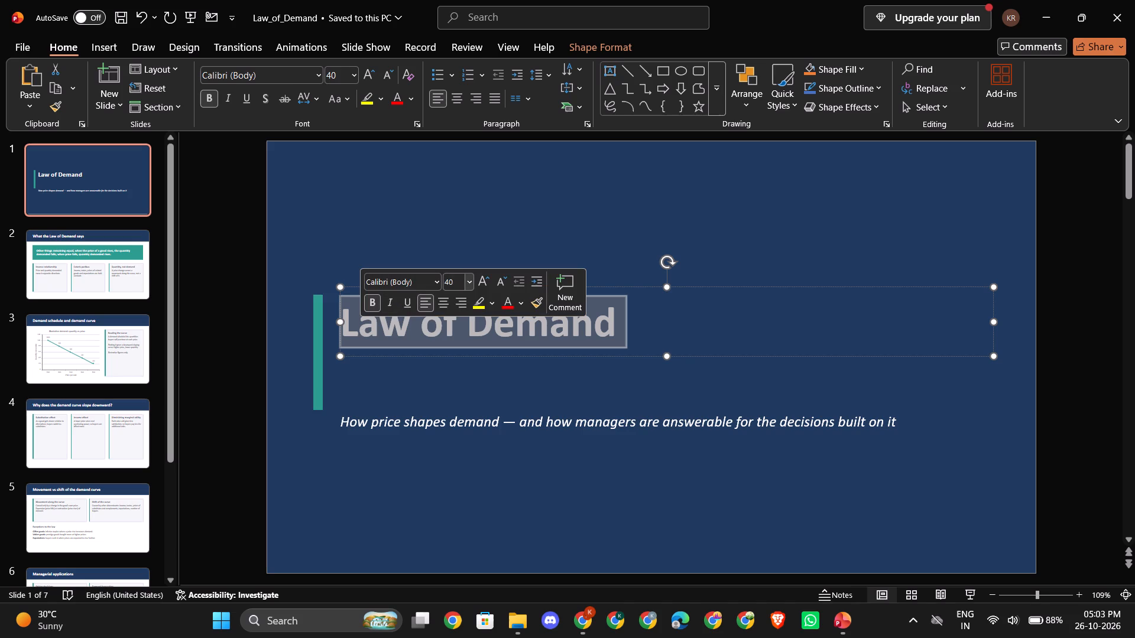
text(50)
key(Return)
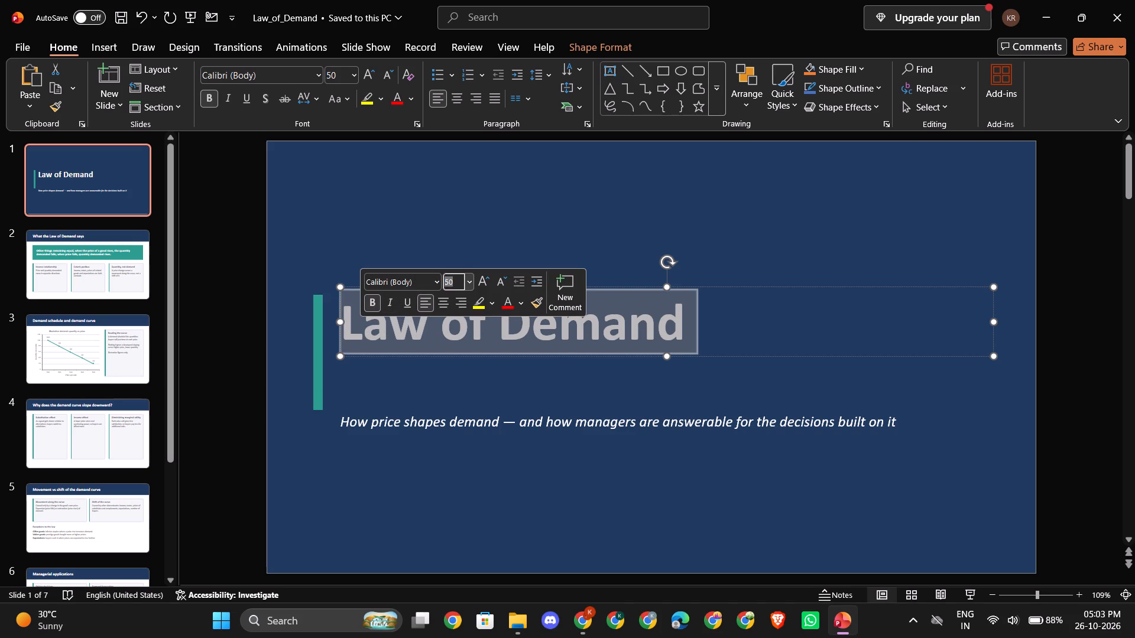
Move the "Law of Demand" title down to sit just above the italic tagline.
click(435, 360)
drag(432, 357, 430, 364)
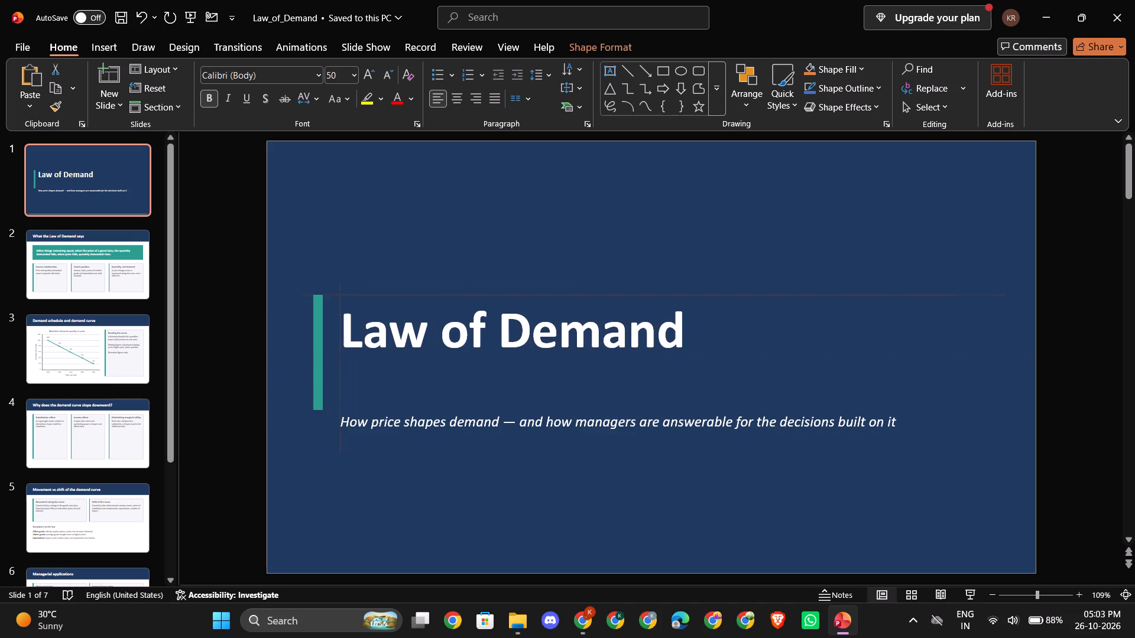
drag(430, 364, 427, 380)
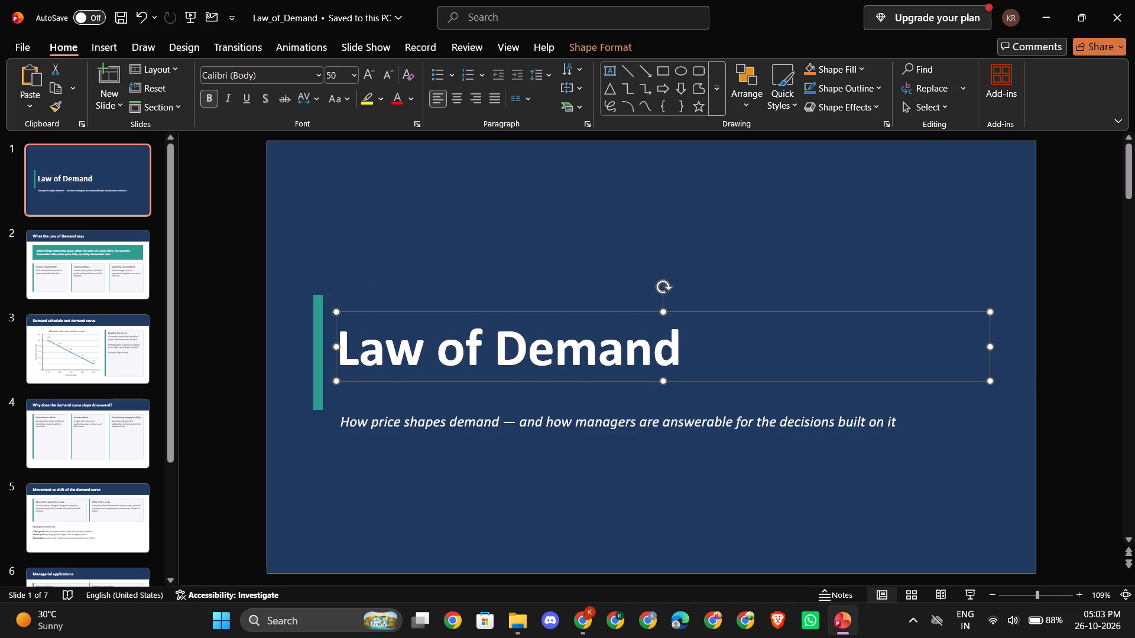
click(414, 427)
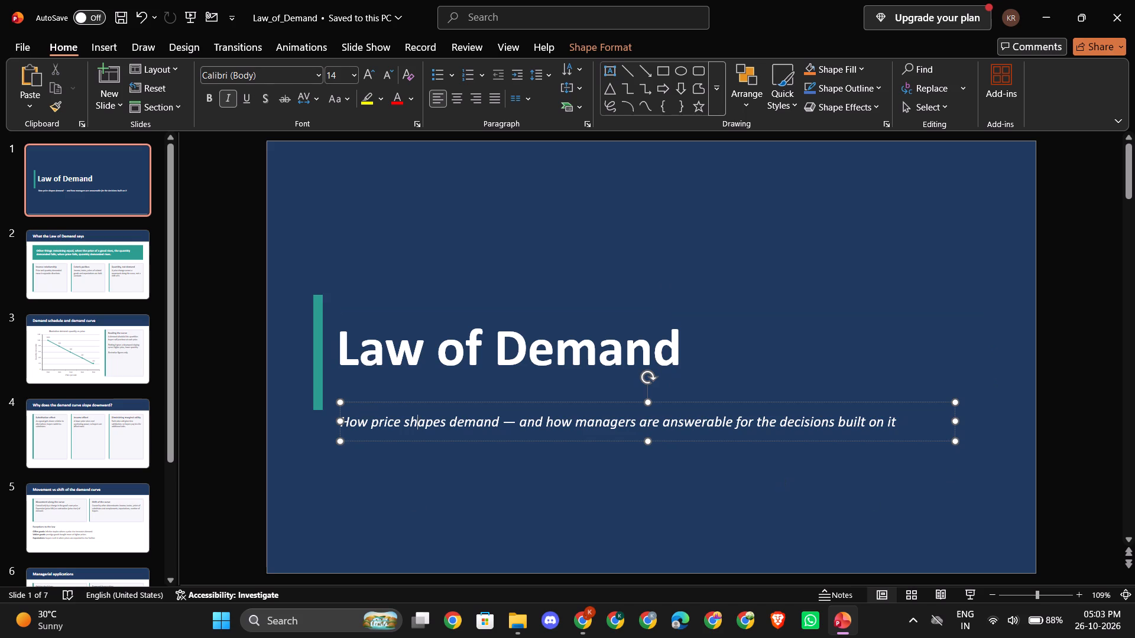
Insert a text box in the lower-right corner of the title slide with a "Name:" line giving the student's name.
click(103, 51)
click(589, 103)
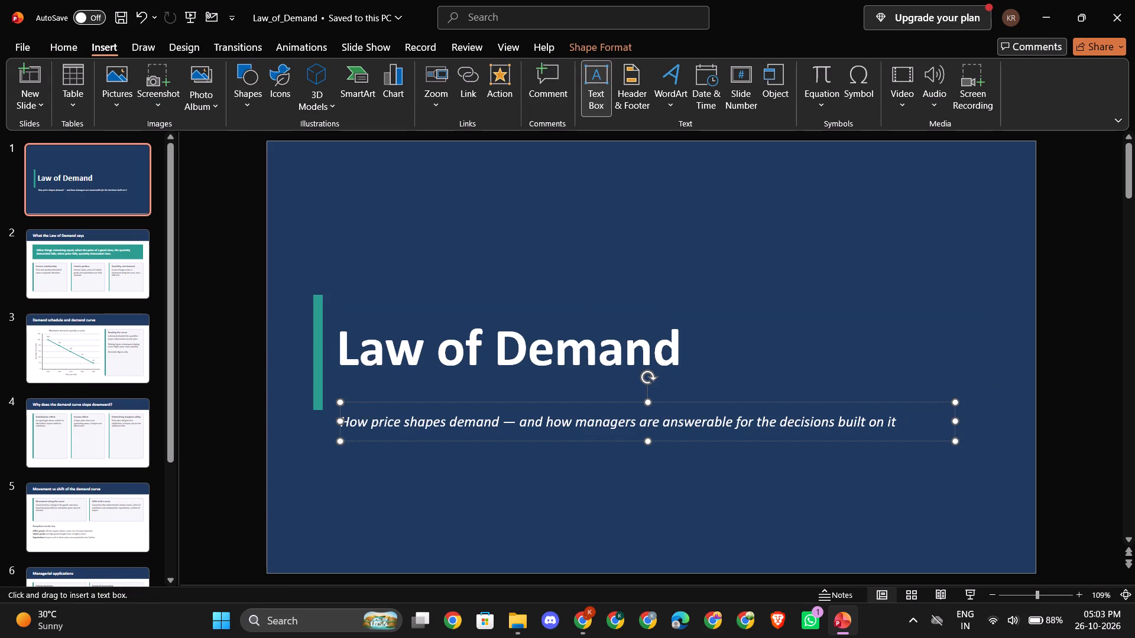
drag(787, 503, 1038, 559)
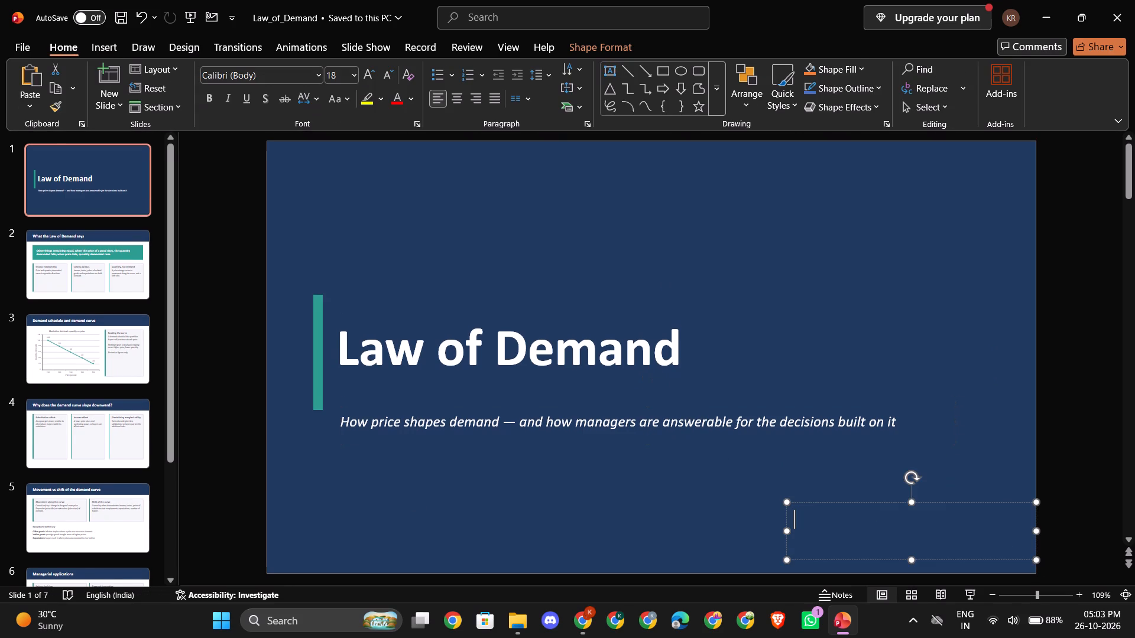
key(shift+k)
key(BackSpace)
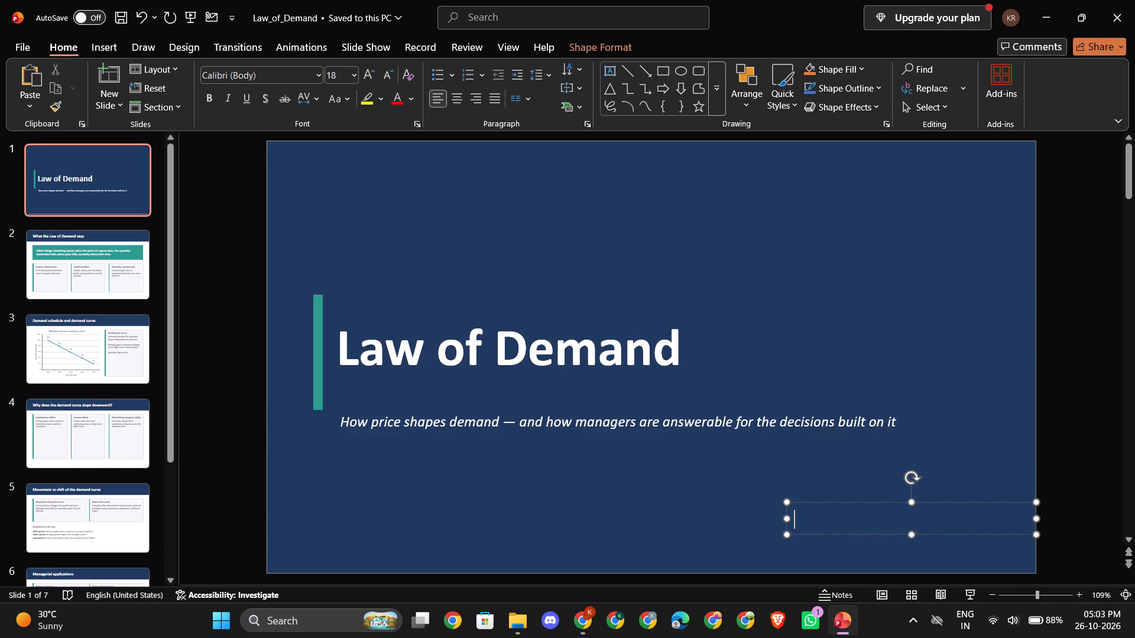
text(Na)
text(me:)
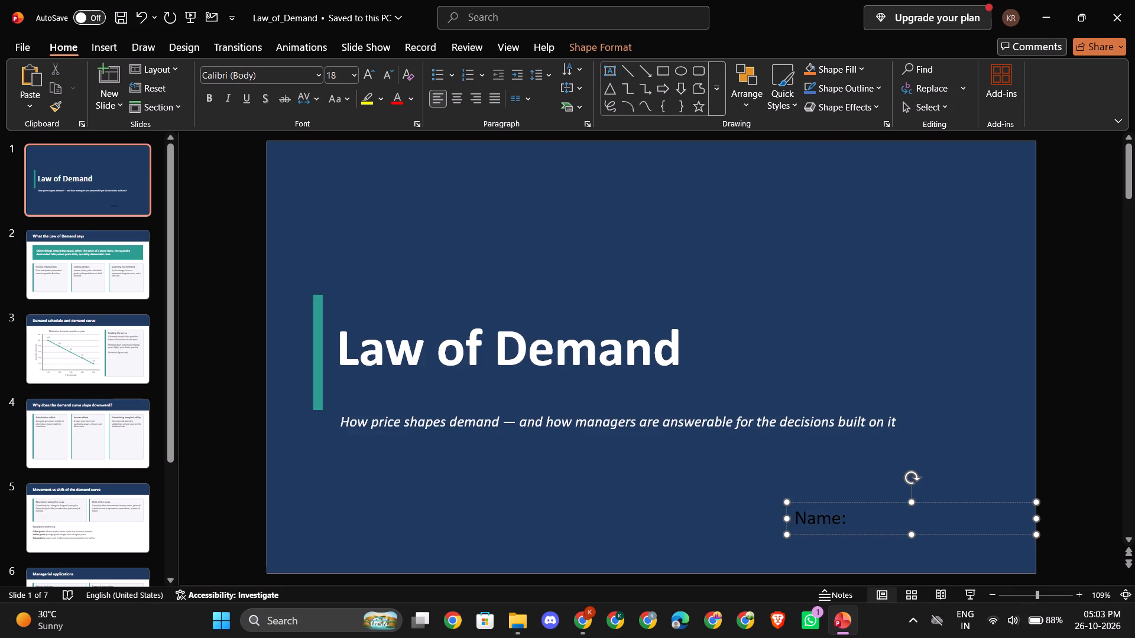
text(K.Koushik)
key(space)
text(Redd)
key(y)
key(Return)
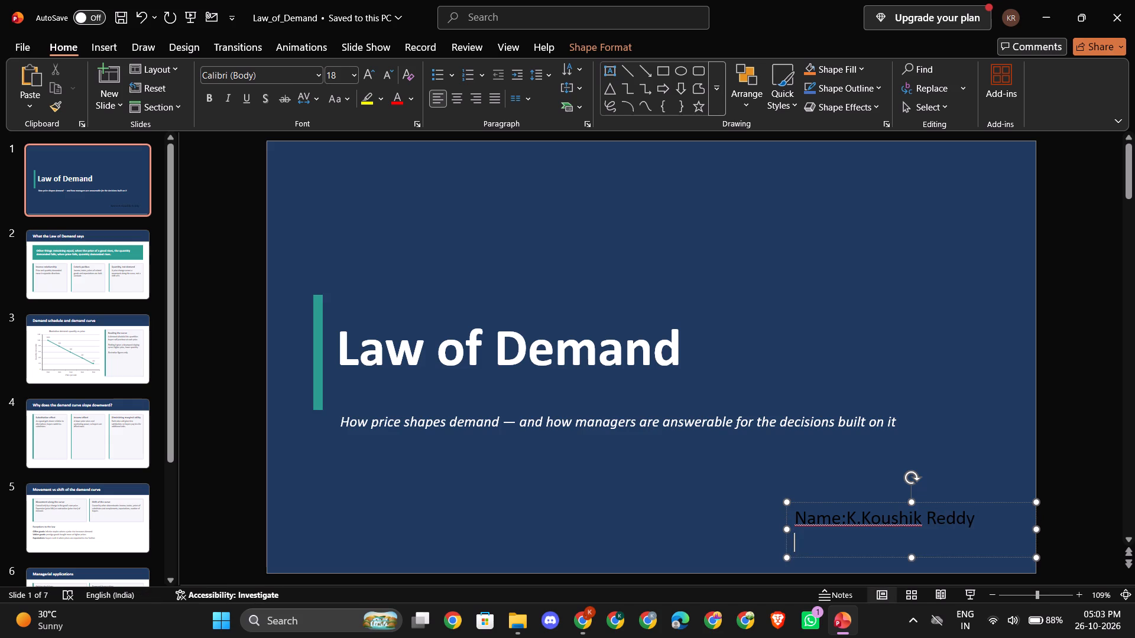
Add a "Roll No:" line with the student's roll number below the name.
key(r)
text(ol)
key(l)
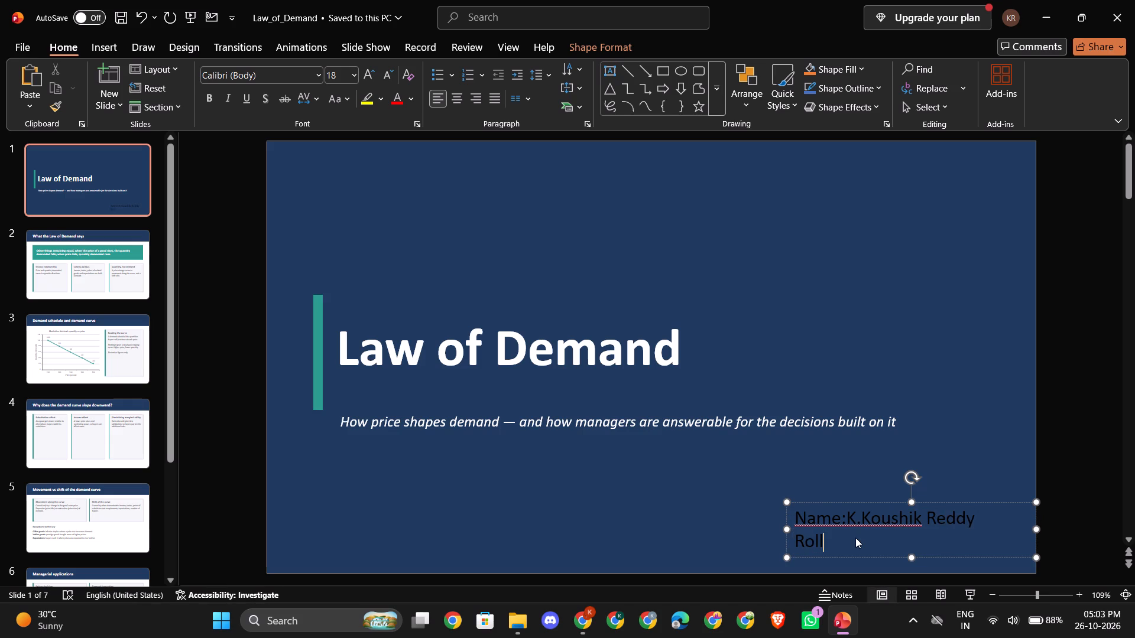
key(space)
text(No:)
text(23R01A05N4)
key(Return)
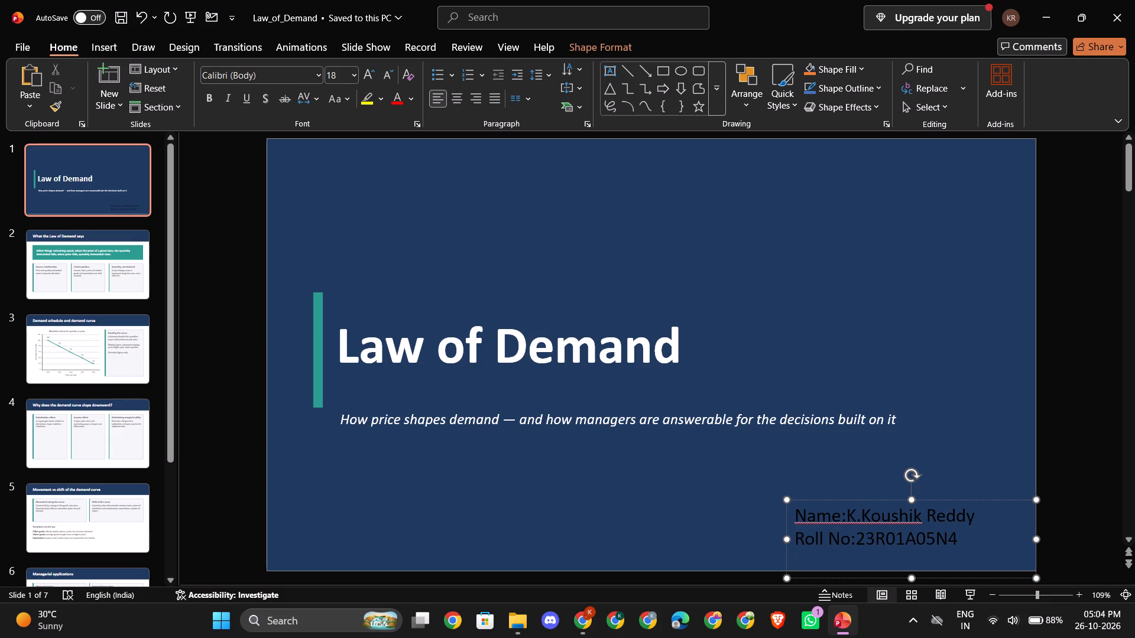
Add the line "Class & Sec :CSE-D" below the roll number.
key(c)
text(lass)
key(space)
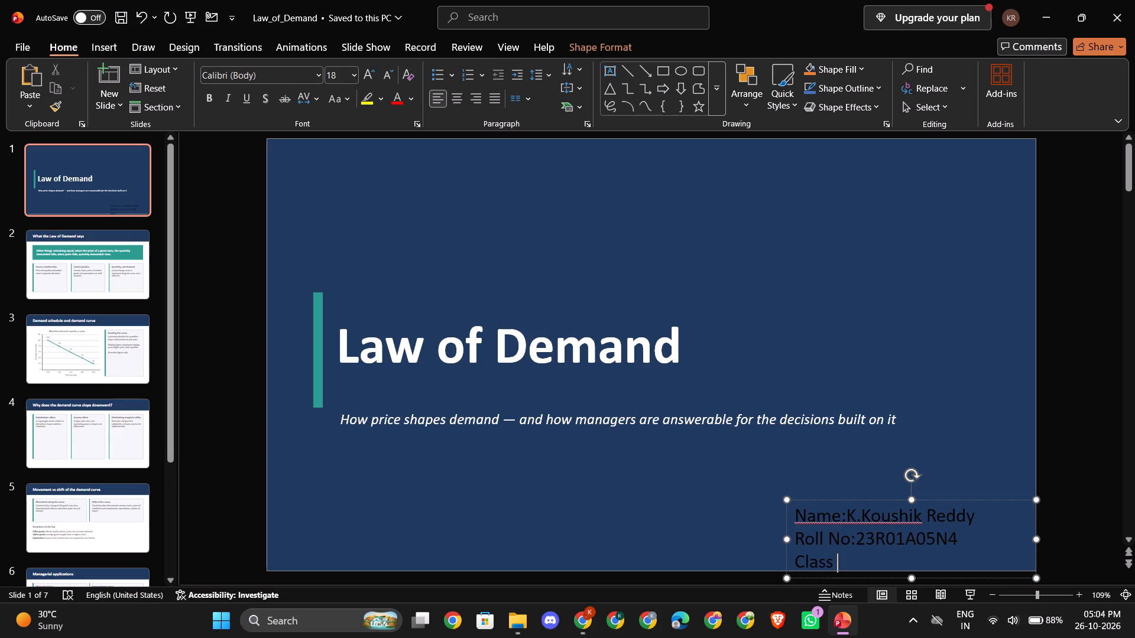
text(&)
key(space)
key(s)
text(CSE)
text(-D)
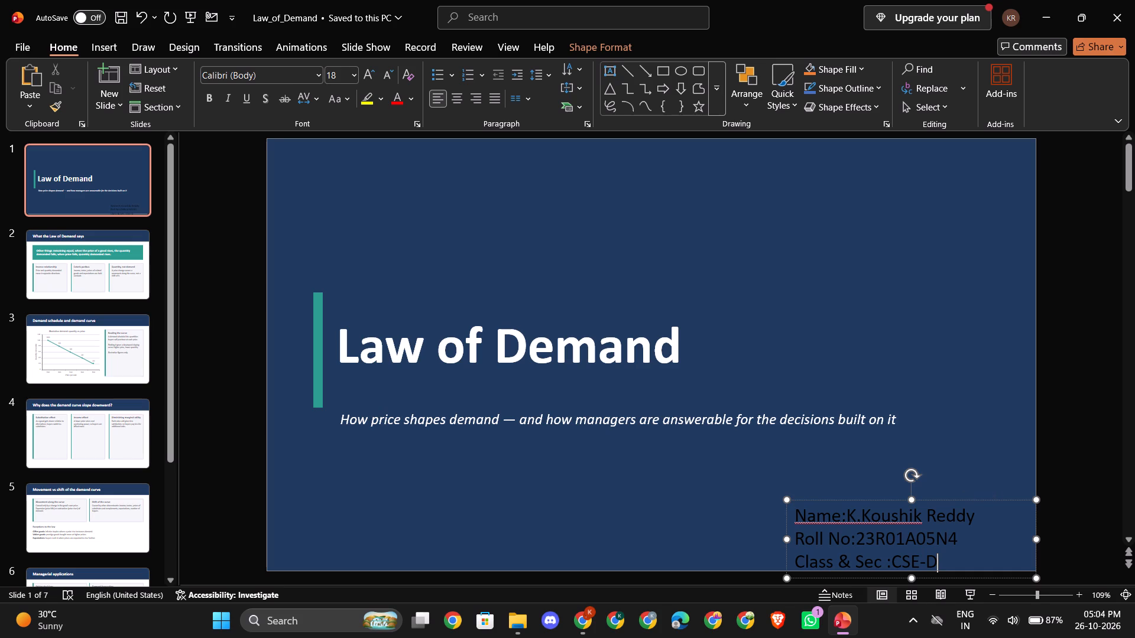
Move the student details text box slightly up so it fits fully within the title slide.
drag(969, 503, 964, 484)
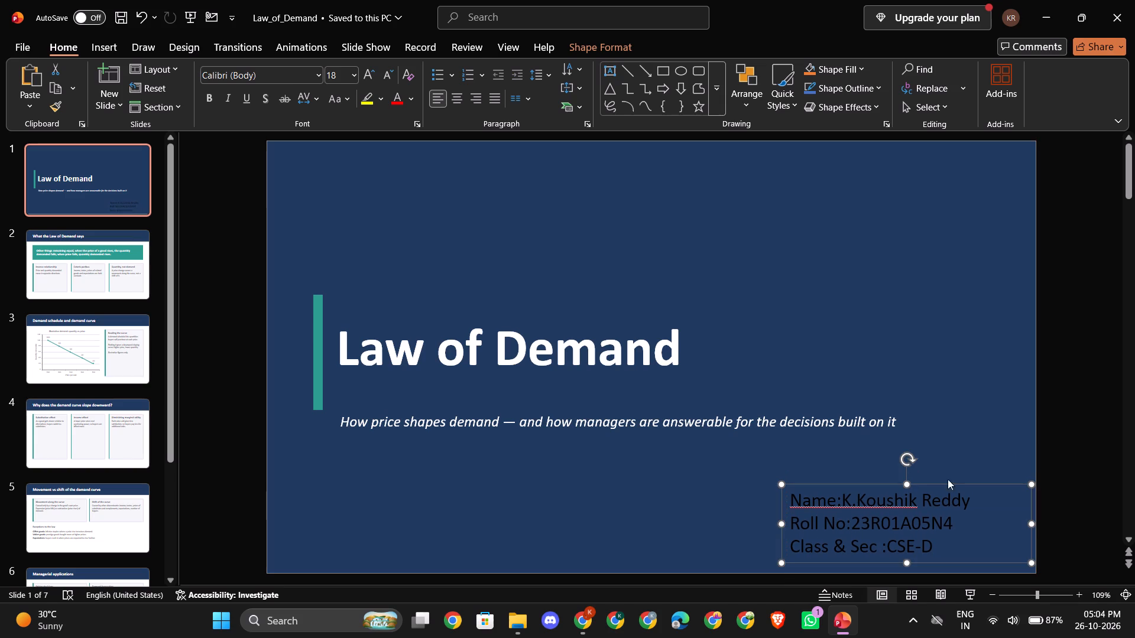
Change the font of the "Law of Demand" title to Times New Roman.
click(394, 359)
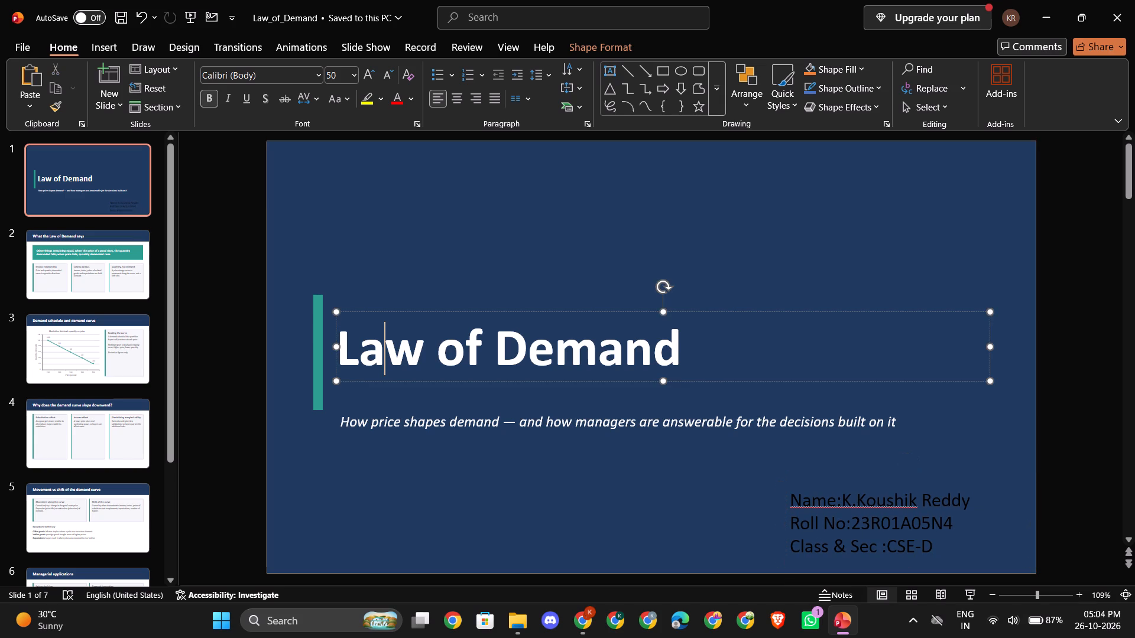
click(683, 352)
click(680, 352)
drag(680, 352, 330, 371)
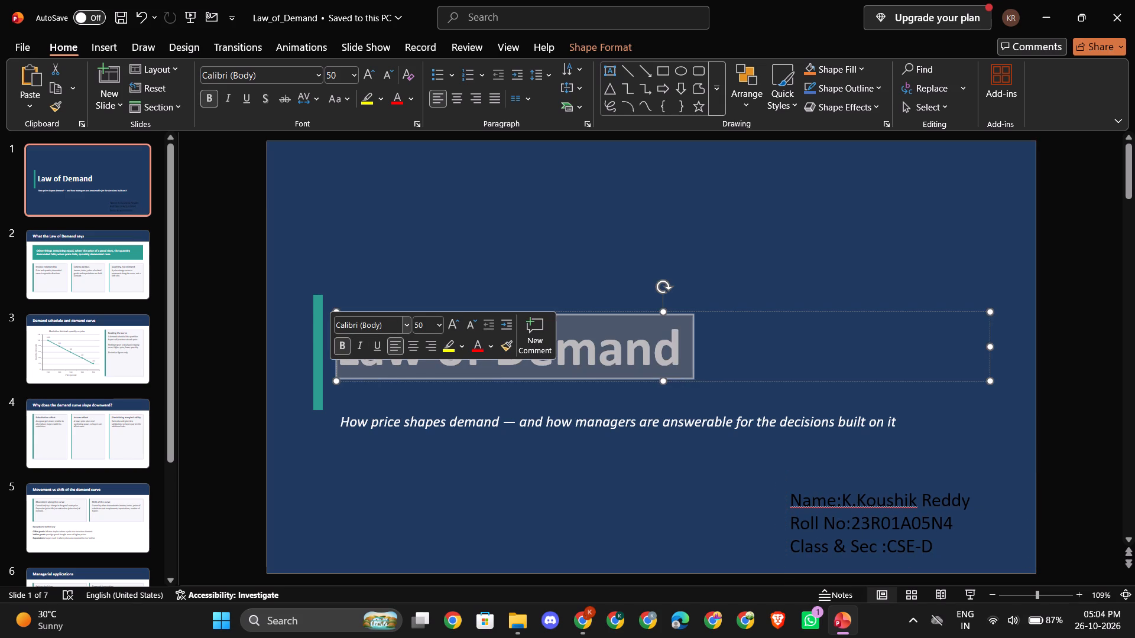
click(391, 323)
key(BackSpace)
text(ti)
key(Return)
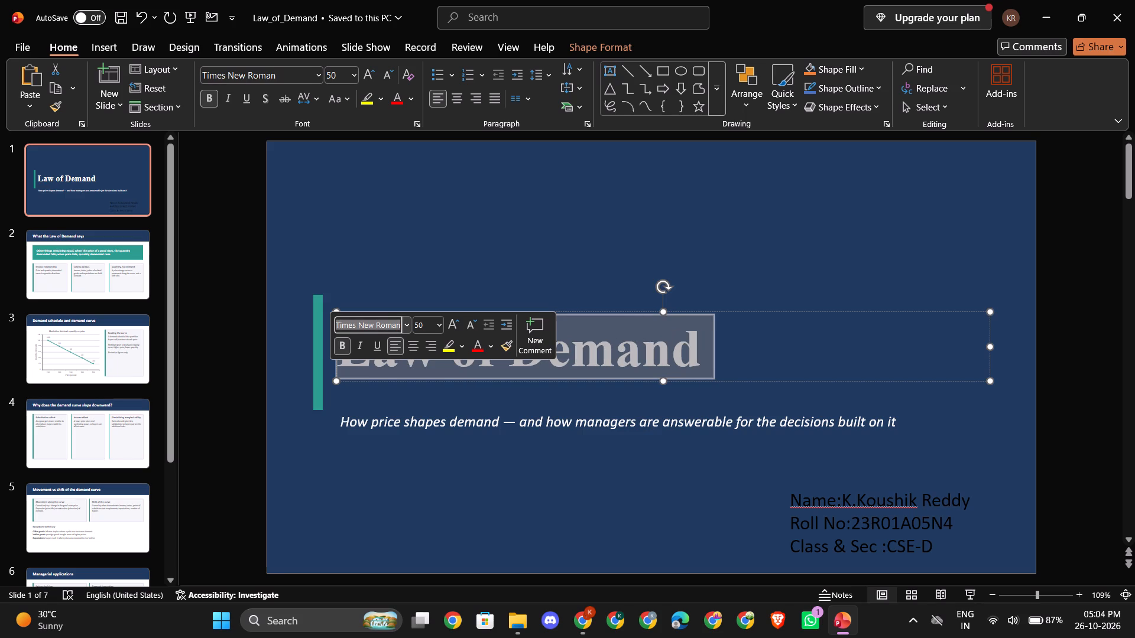
click(849, 367)
click(320, 519)
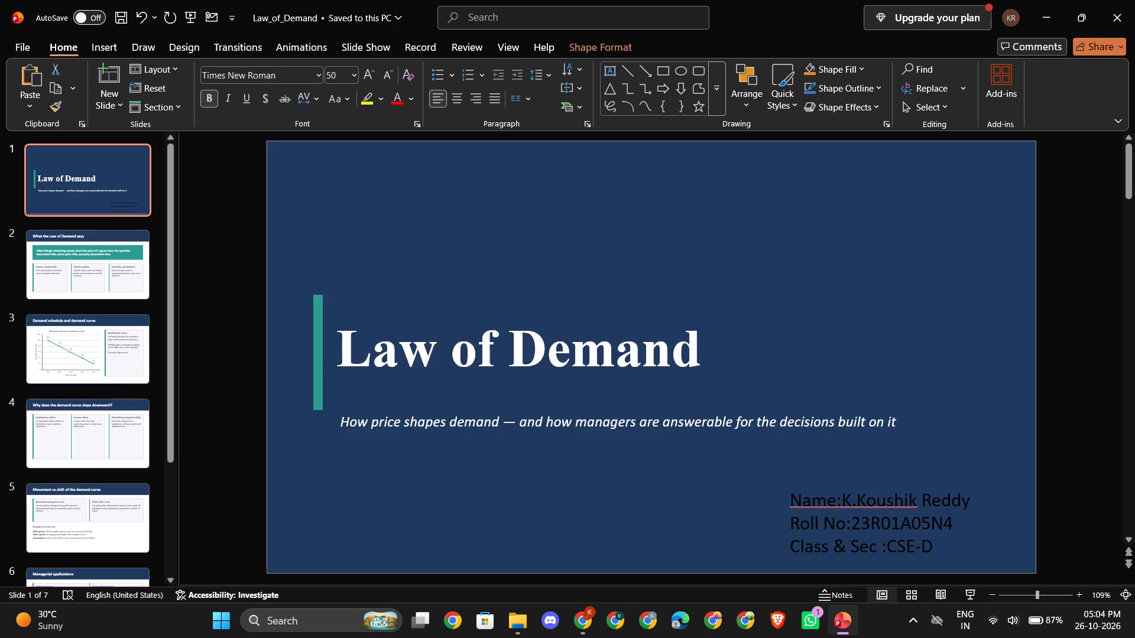
Review slides 2 through 7 of the Law of Demand presentation.
click(58, 253)
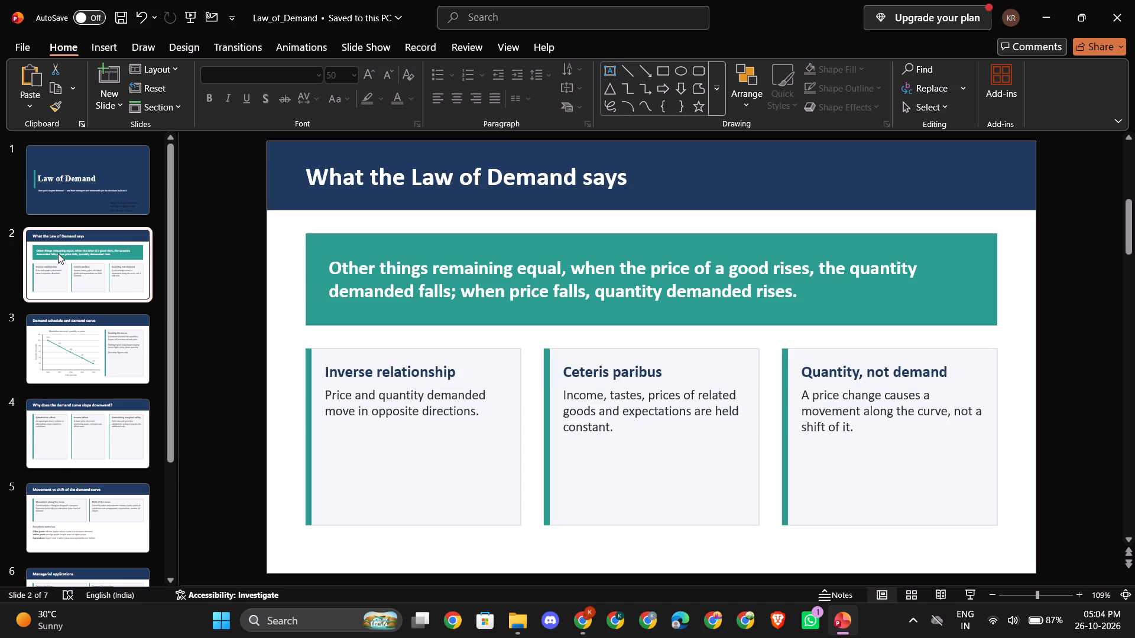
key(Down)
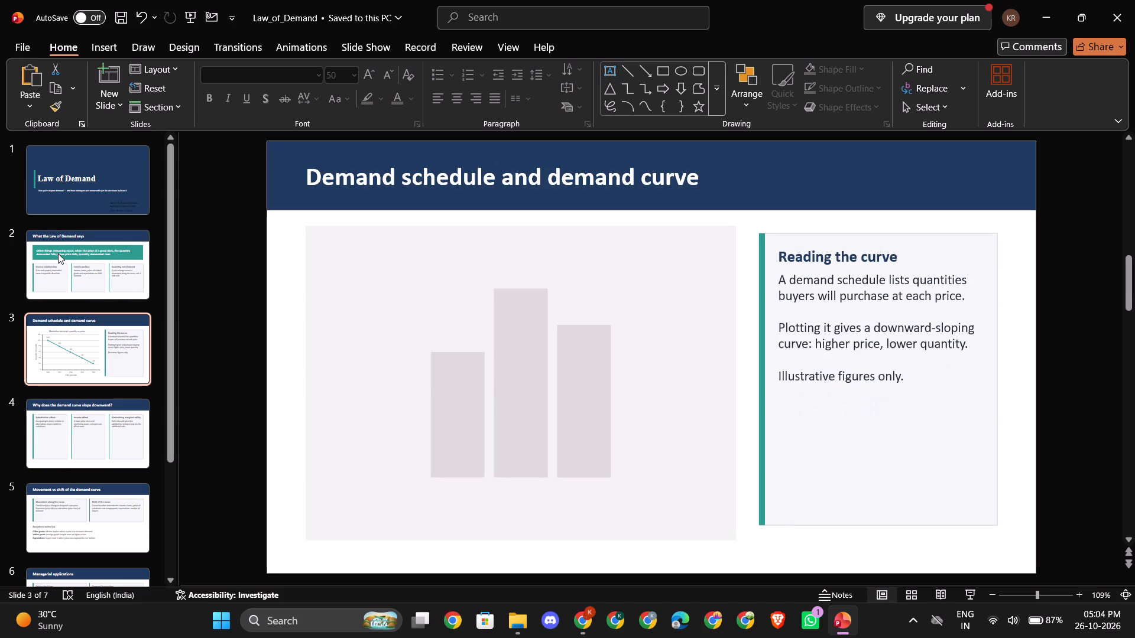
key(Down)
key(Down)
key(Up)
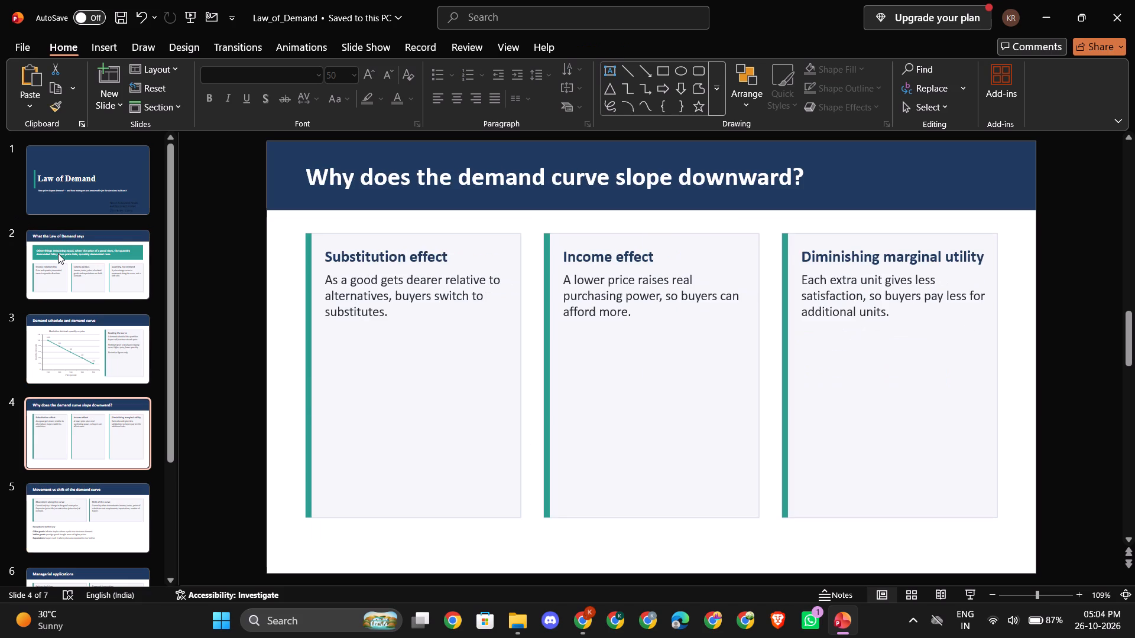
key(Down)
key(Down)
key(Down)
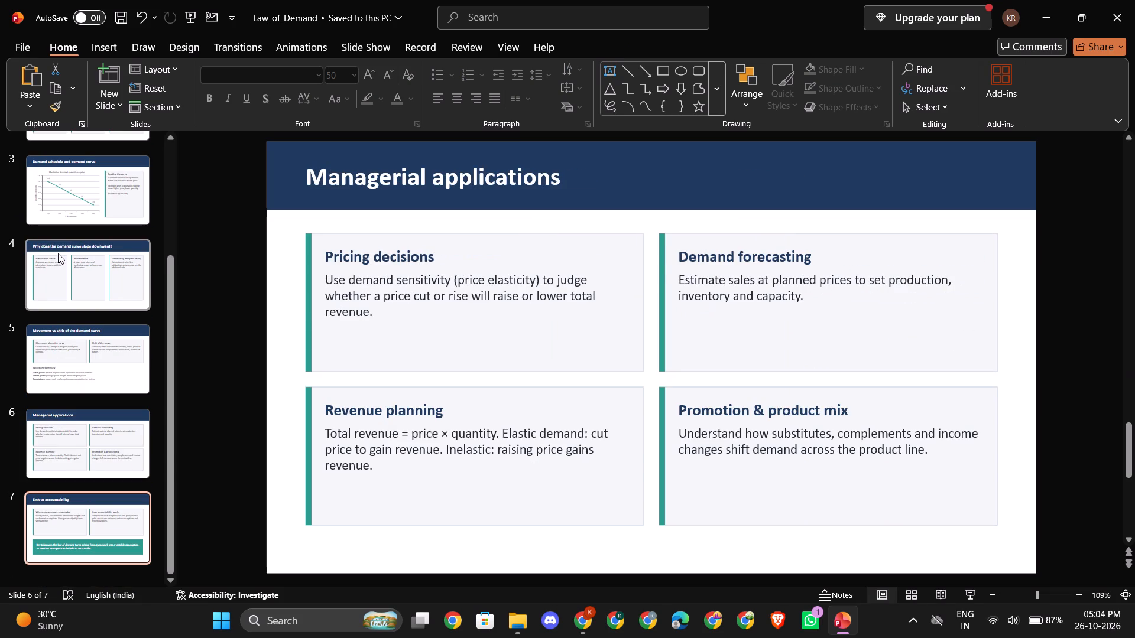
key(Down)
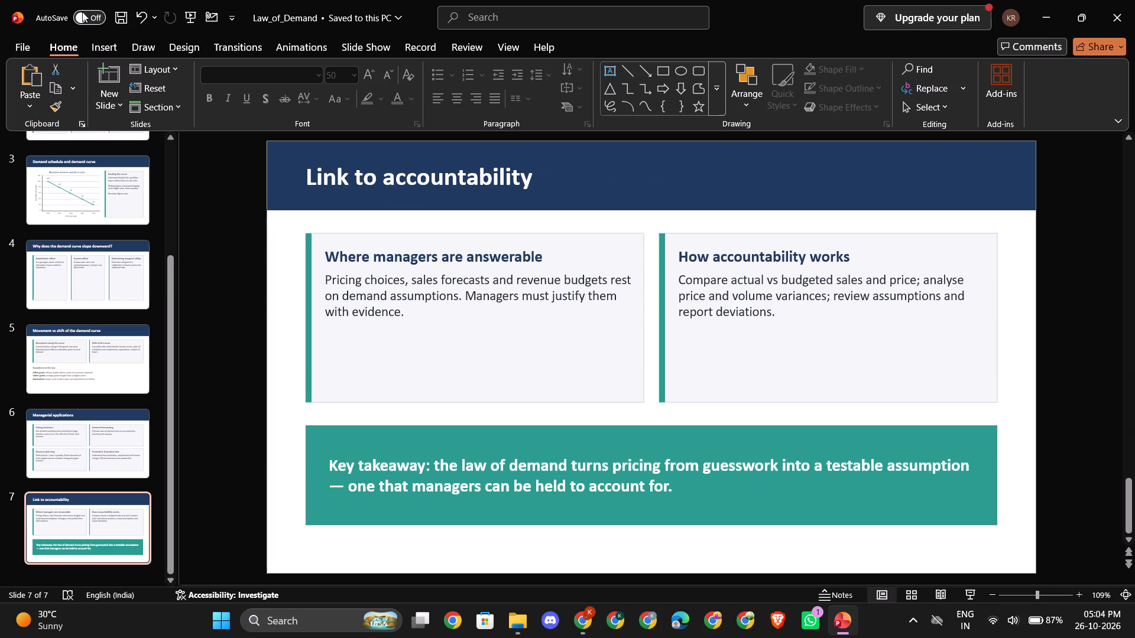
Add a new blank slide with the DEFAULT layout after the "Link to accountability" slide.
click(106, 105)
click(122, 163)
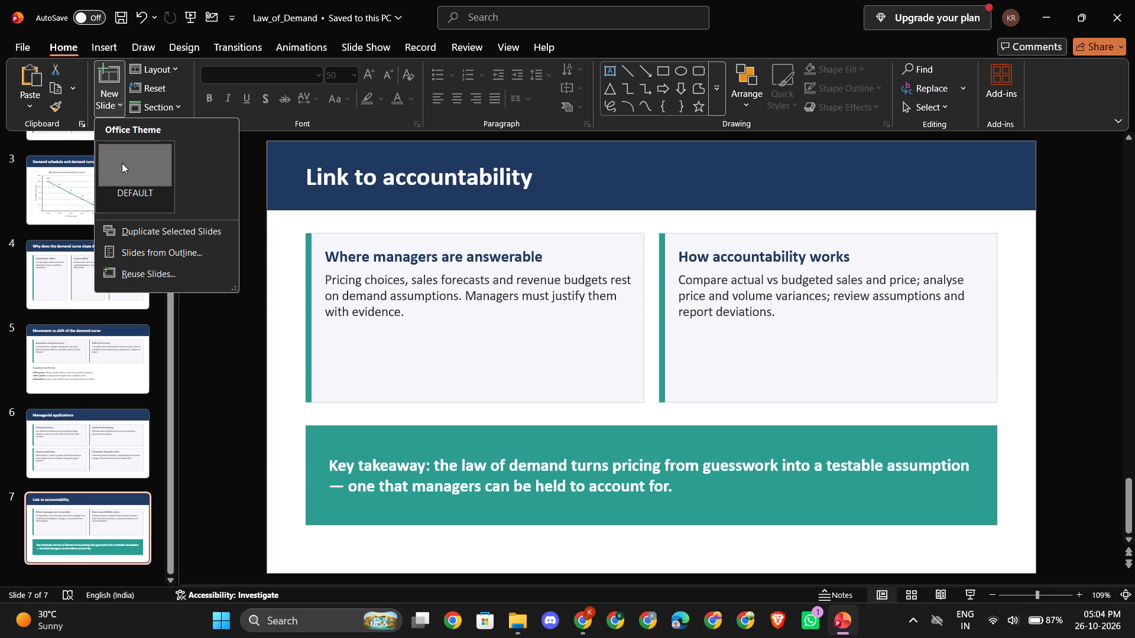
click(482, 307)
scroll(109, 401, up, 6)
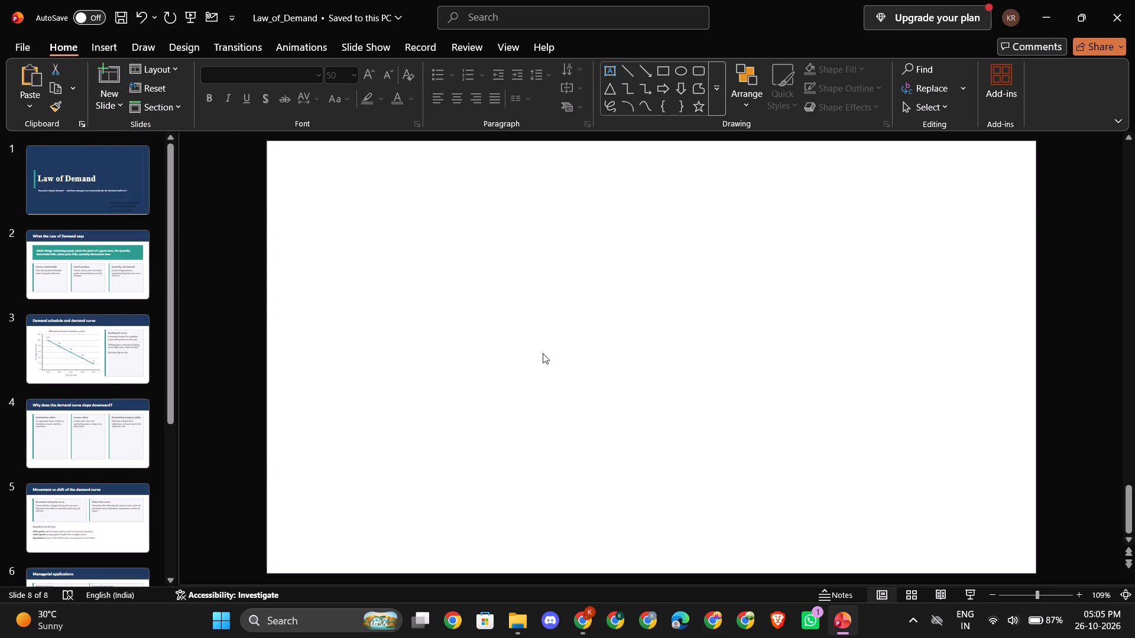
Insert a wide text box across the middle of the blank slide 8 containing the text "THANK YOU".
click(543, 353)
click(92, 45)
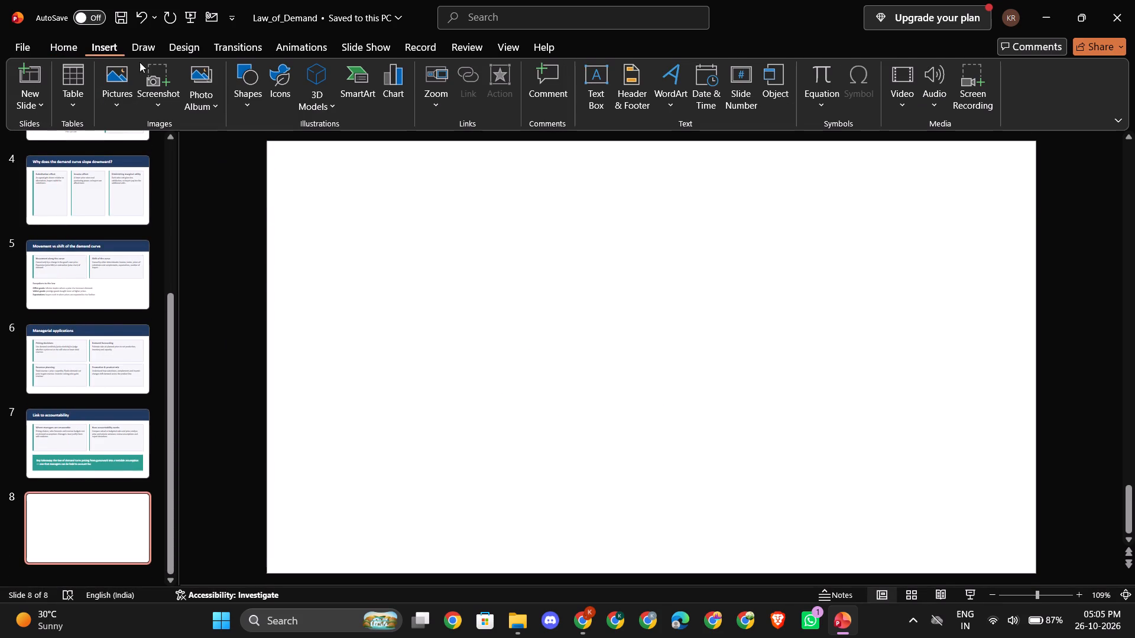
click(601, 100)
drag(393, 340, 917, 392)
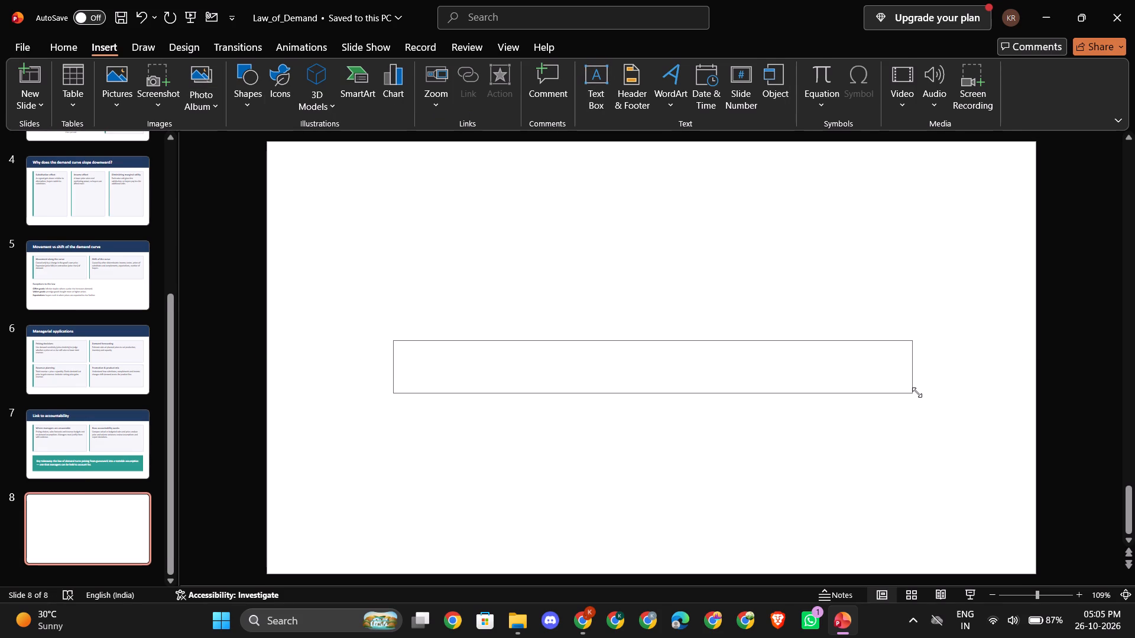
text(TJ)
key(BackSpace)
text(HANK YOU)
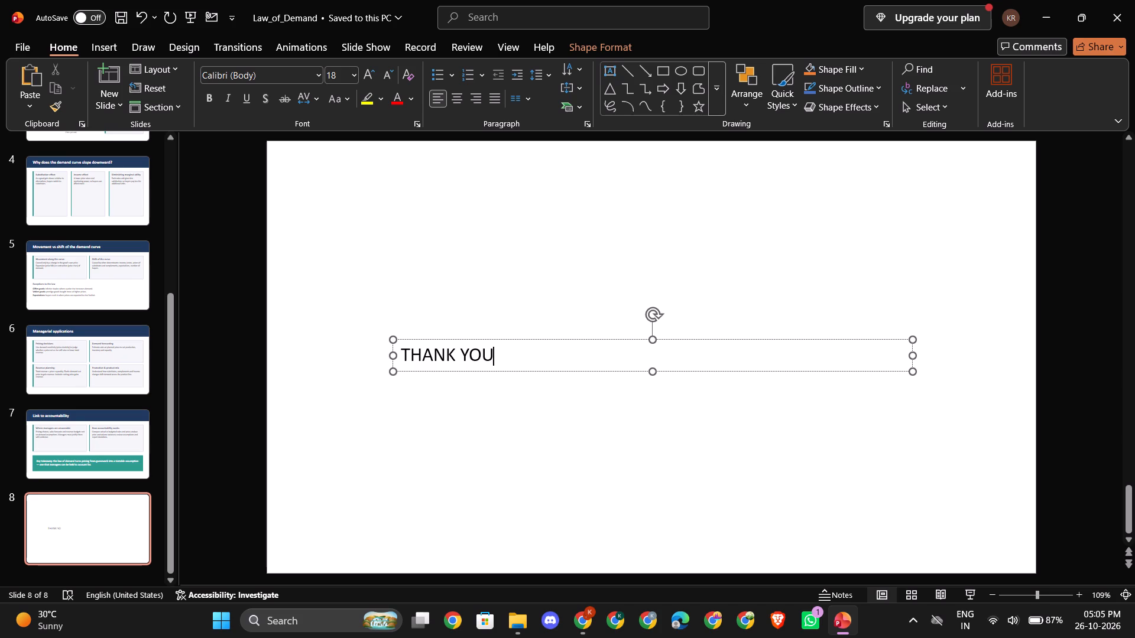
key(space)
Change the font of the "THANK YOU" text to Times New Roman.
drag(495, 351, 402, 357)
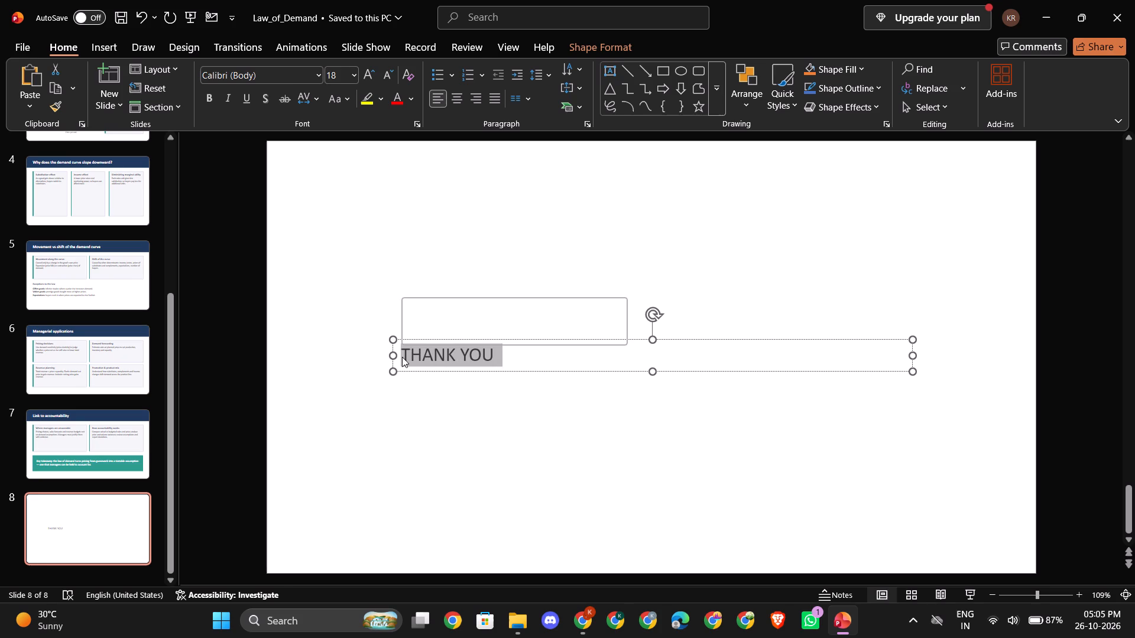
click(462, 311)
key(BackSpace)
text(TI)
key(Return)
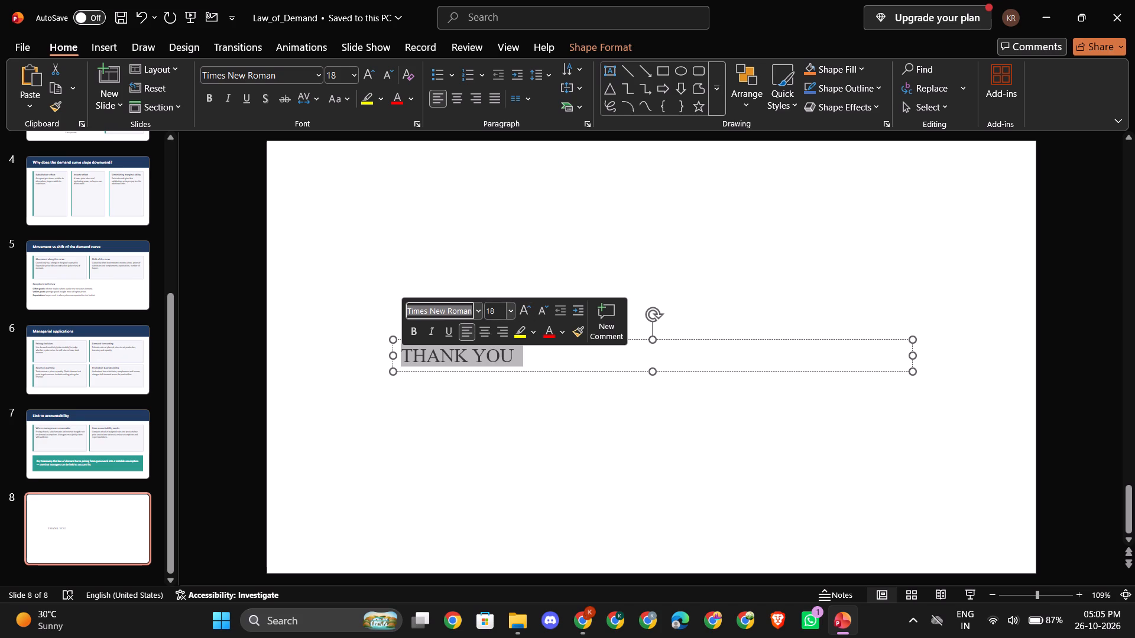
Enlarge the "THANK YOU" text to font size 60.
triple_click(526, 312)
triple_click(526, 312)
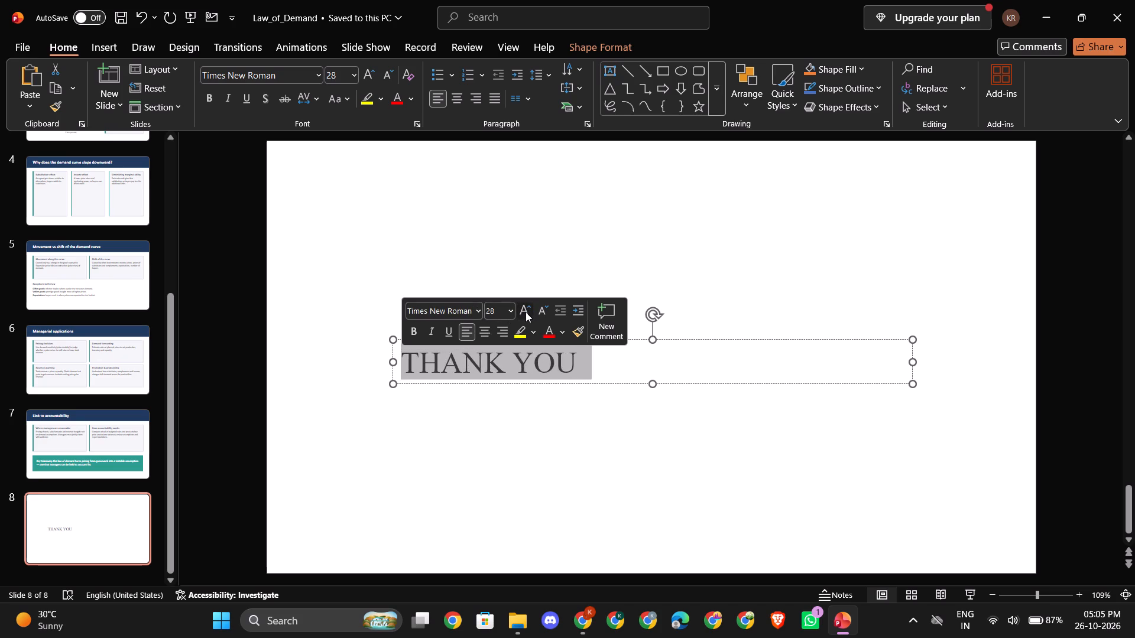
triple_click(526, 312)
triple_click(526, 312)
click(526, 312)
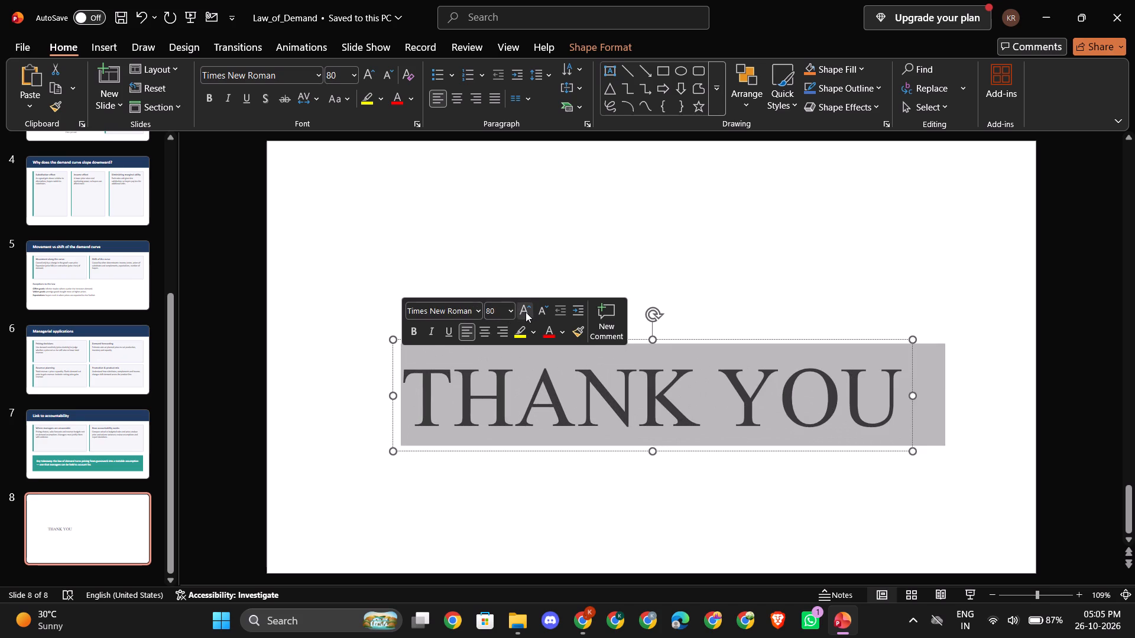
triple_click(540, 312)
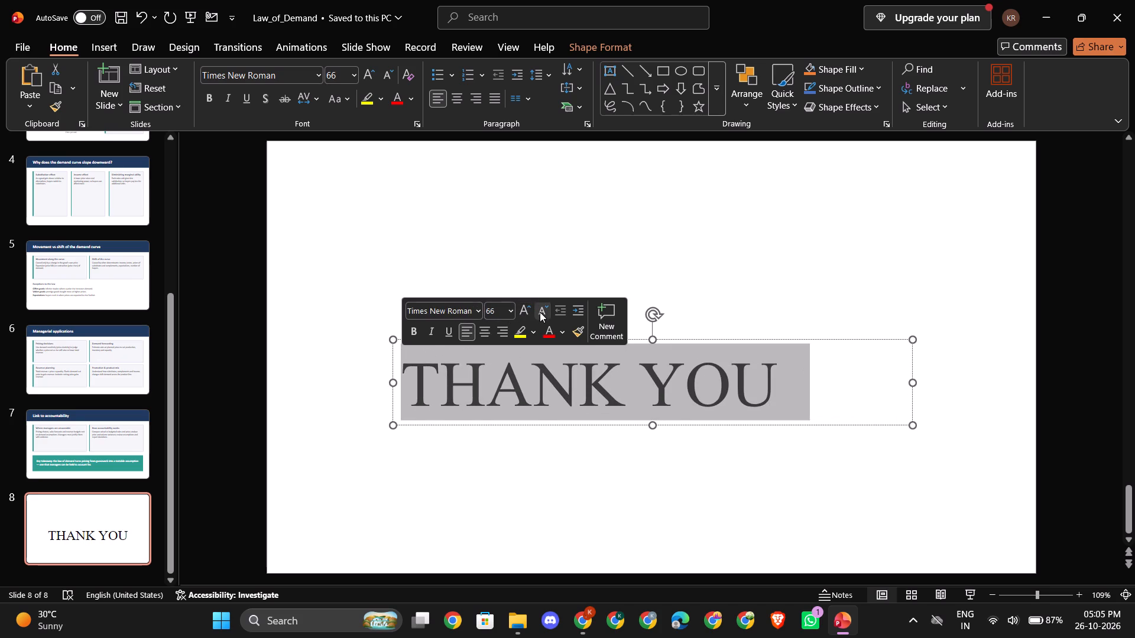
click(454, 515)
Move the "THANK YOU" text box up to the centre of the slide and narrow it to fit its text.
click(567, 427)
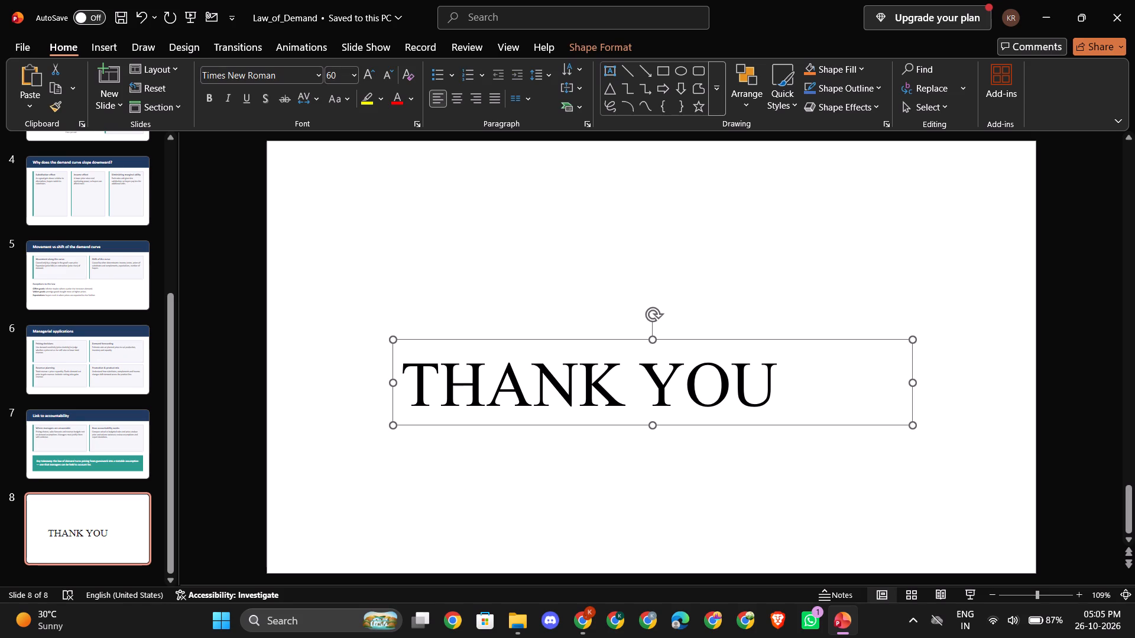
drag(585, 425, 650, 377)
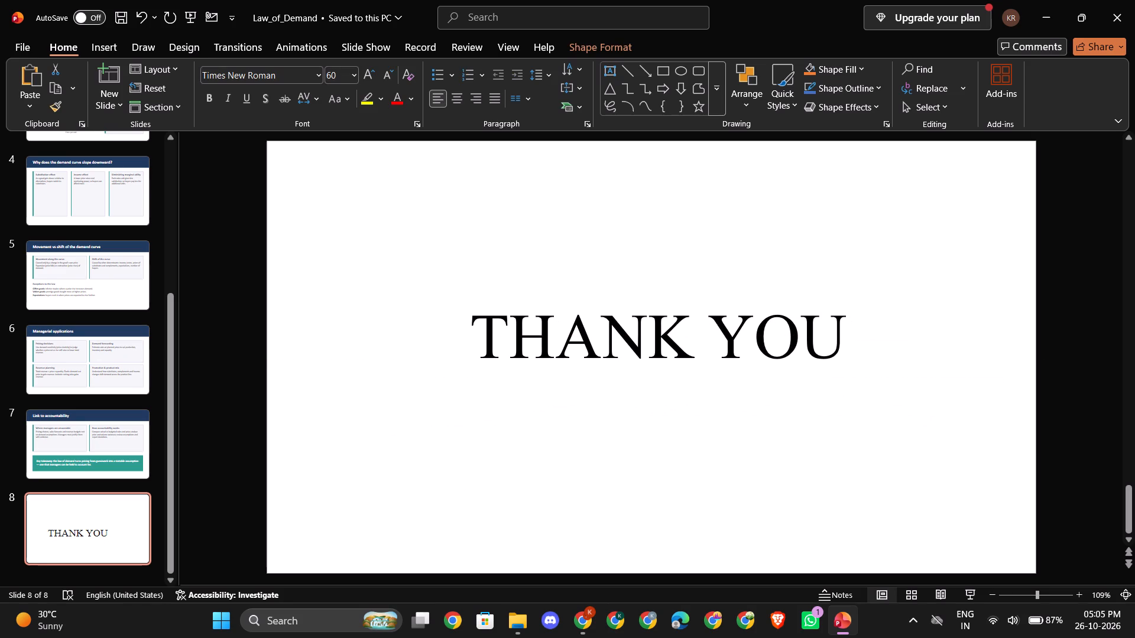
drag(650, 377, 650, 377)
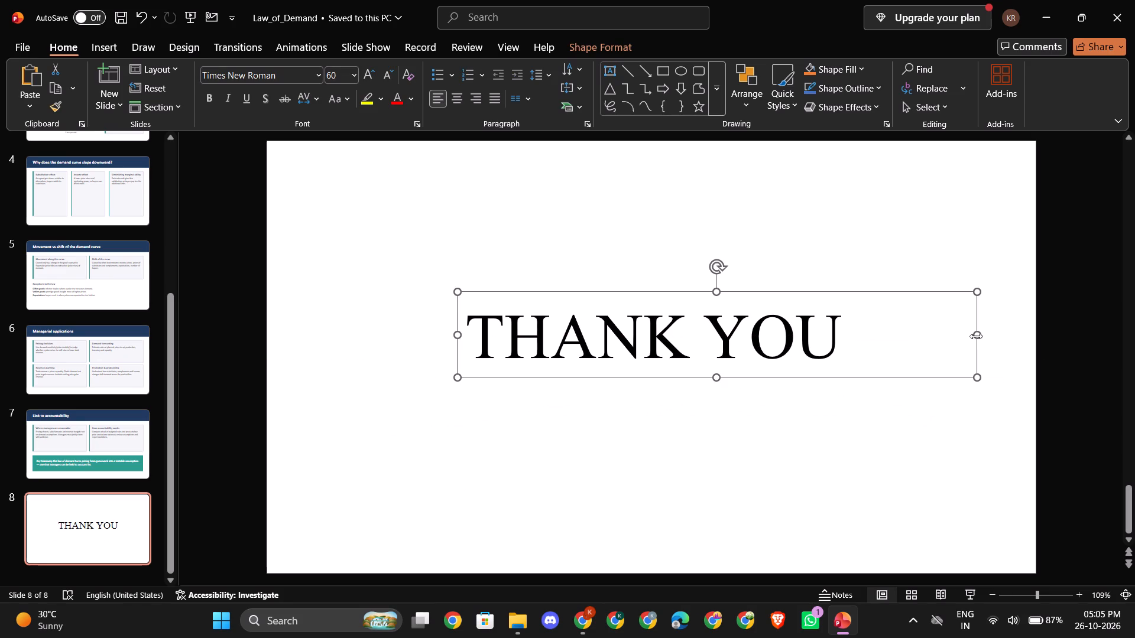
drag(976, 336, 863, 340)
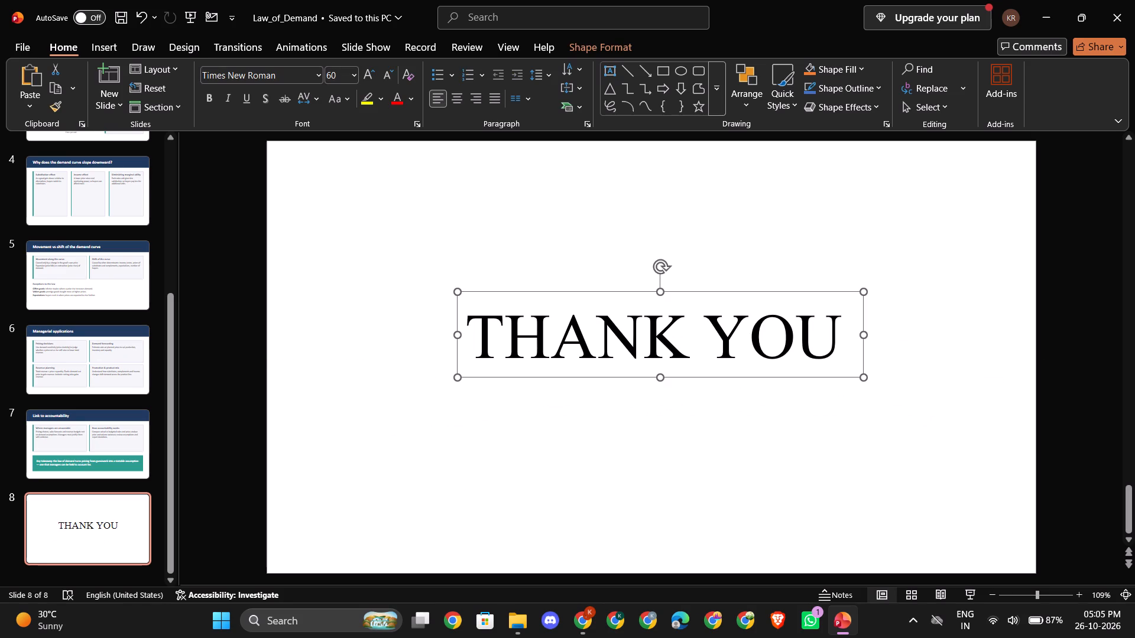
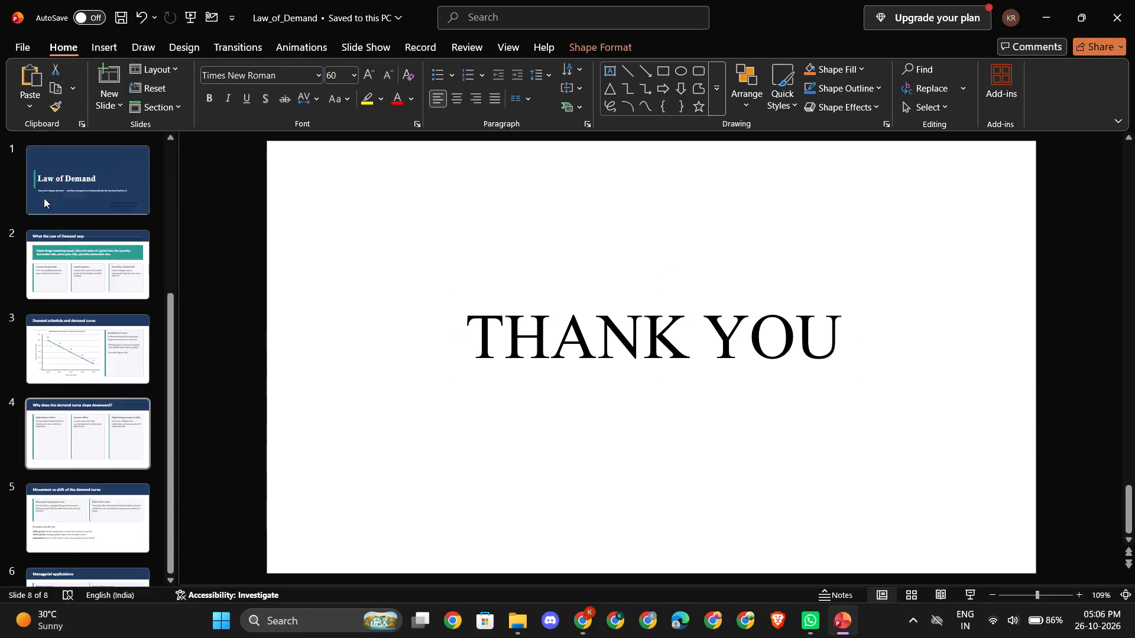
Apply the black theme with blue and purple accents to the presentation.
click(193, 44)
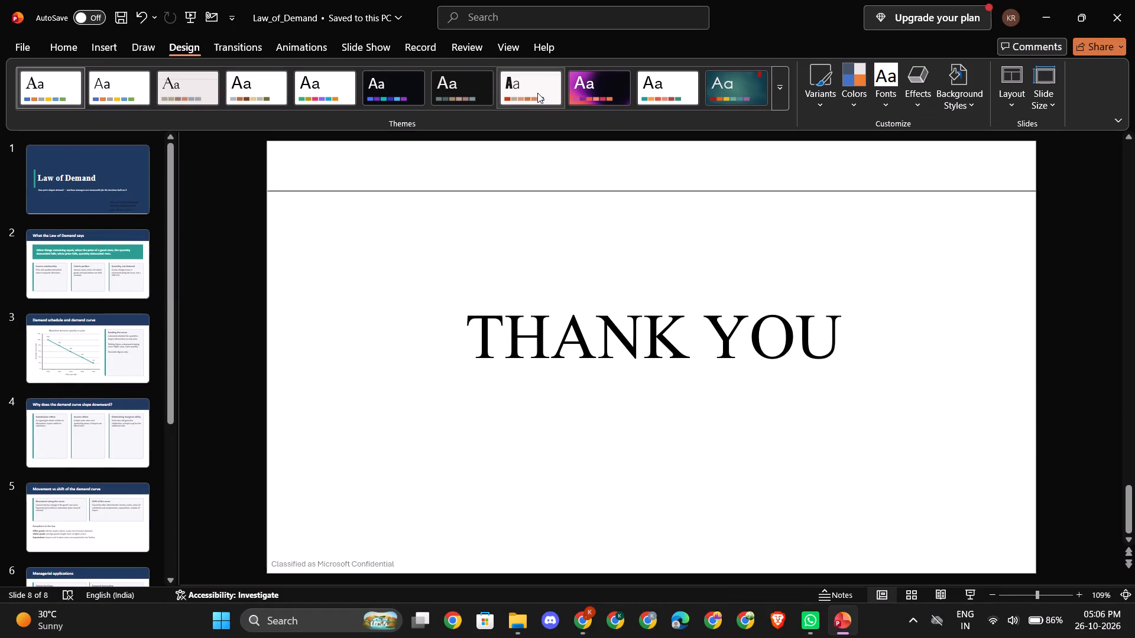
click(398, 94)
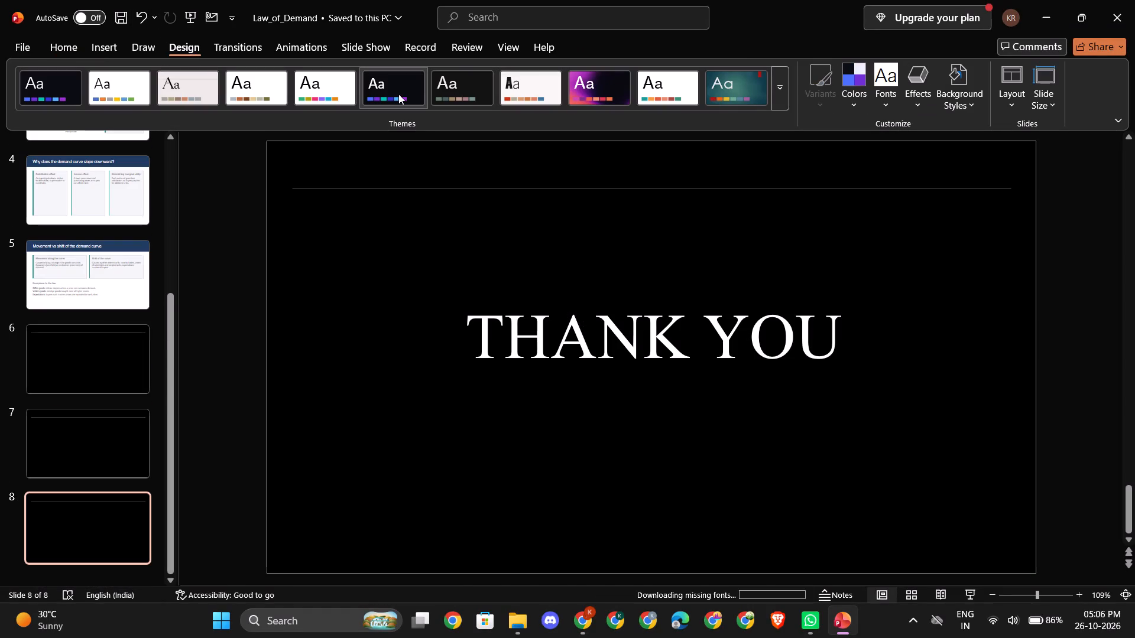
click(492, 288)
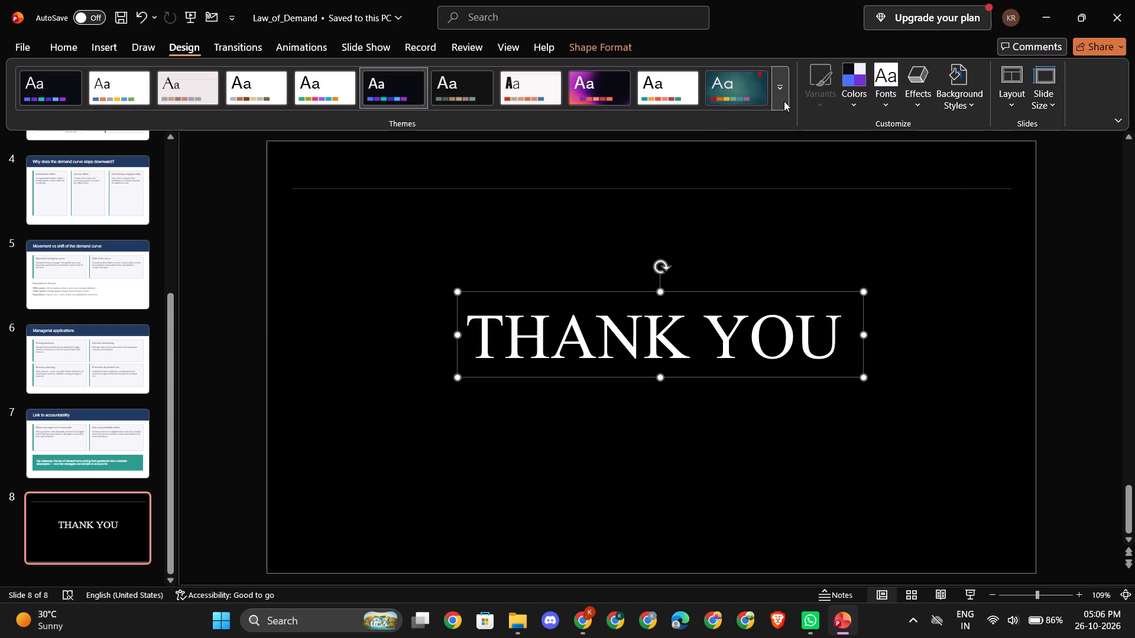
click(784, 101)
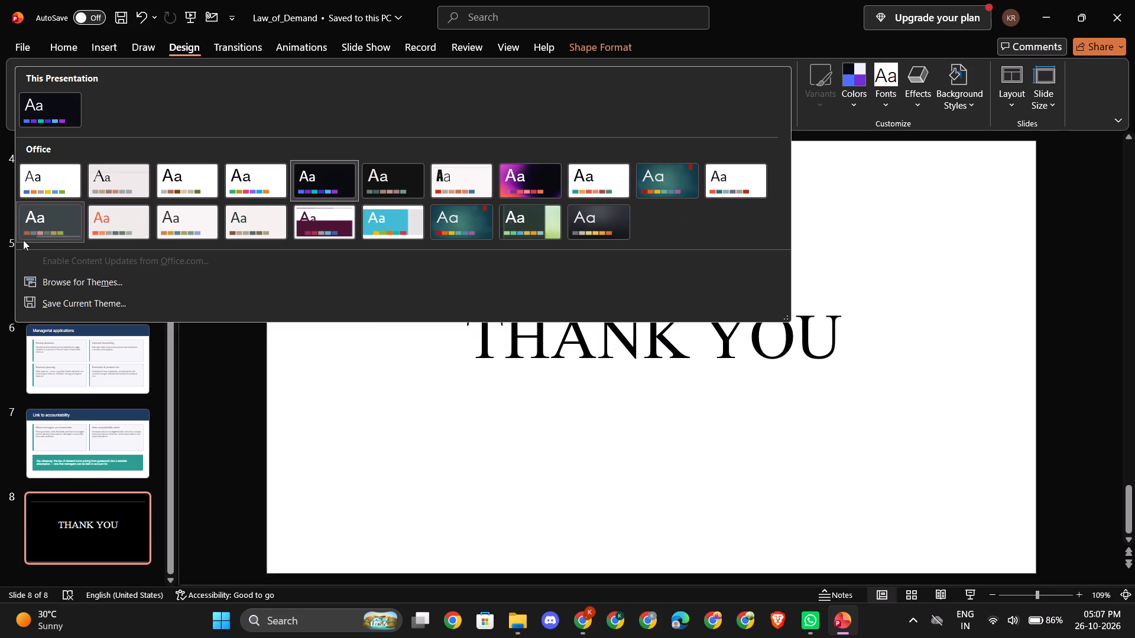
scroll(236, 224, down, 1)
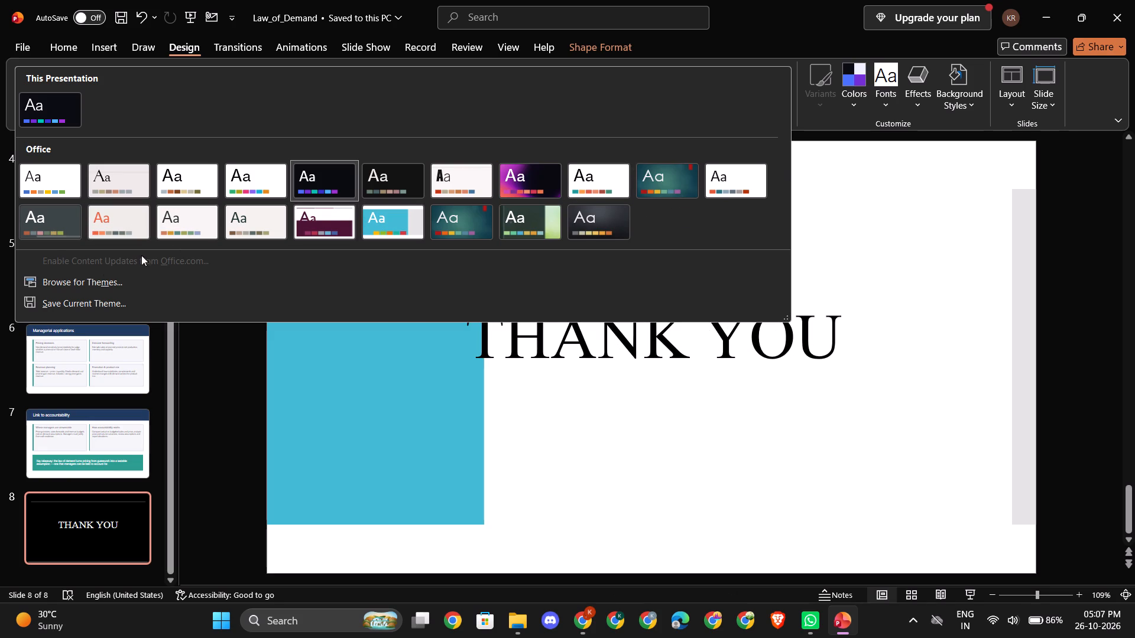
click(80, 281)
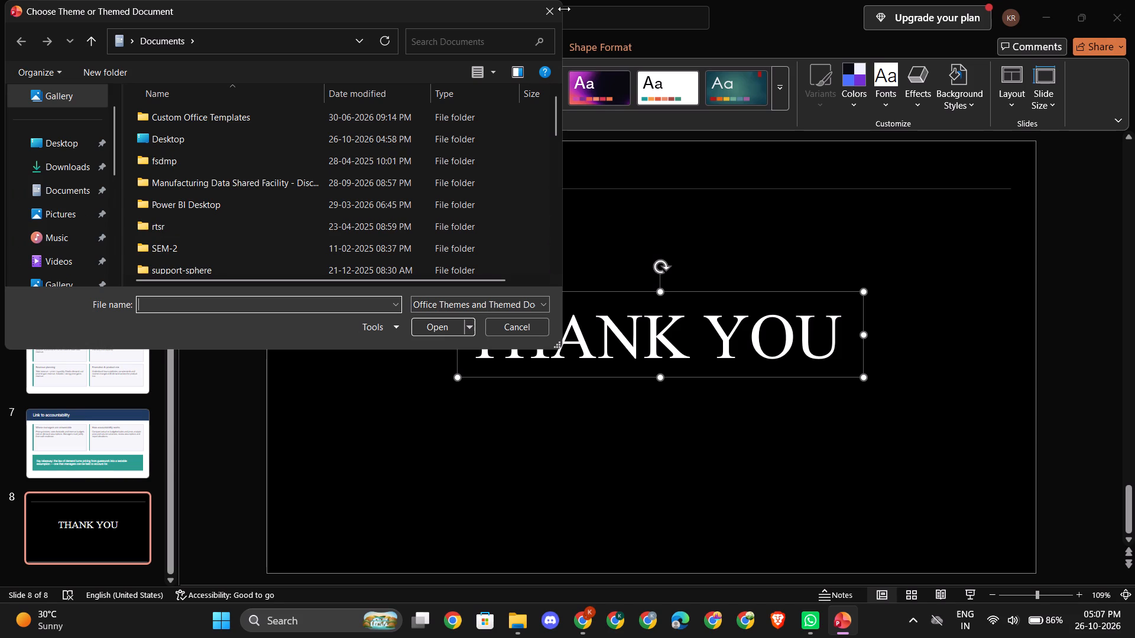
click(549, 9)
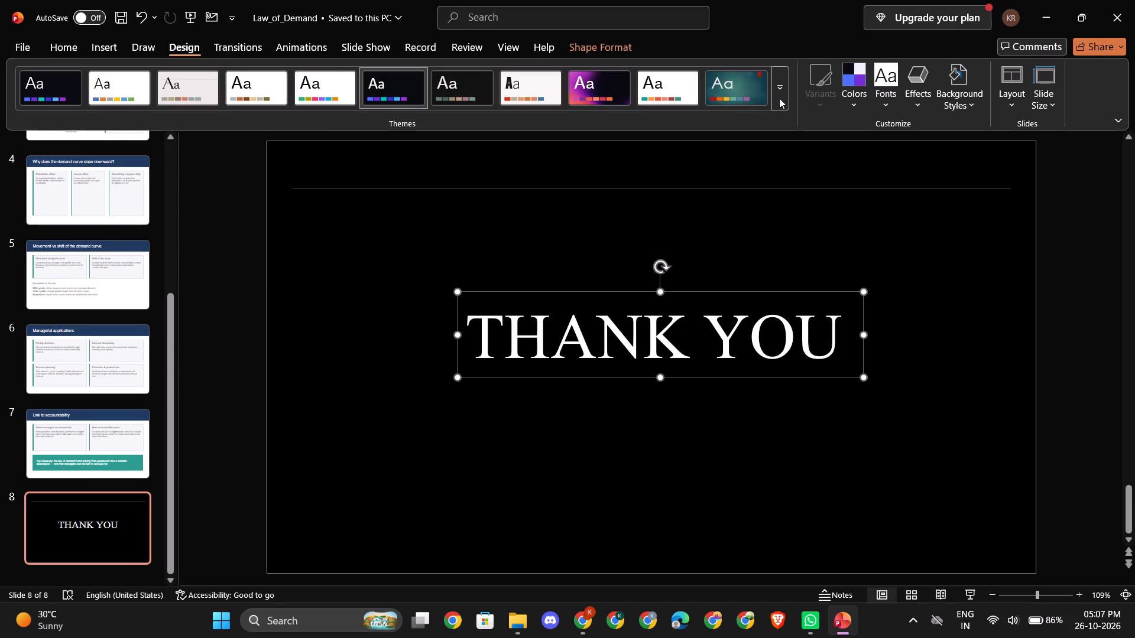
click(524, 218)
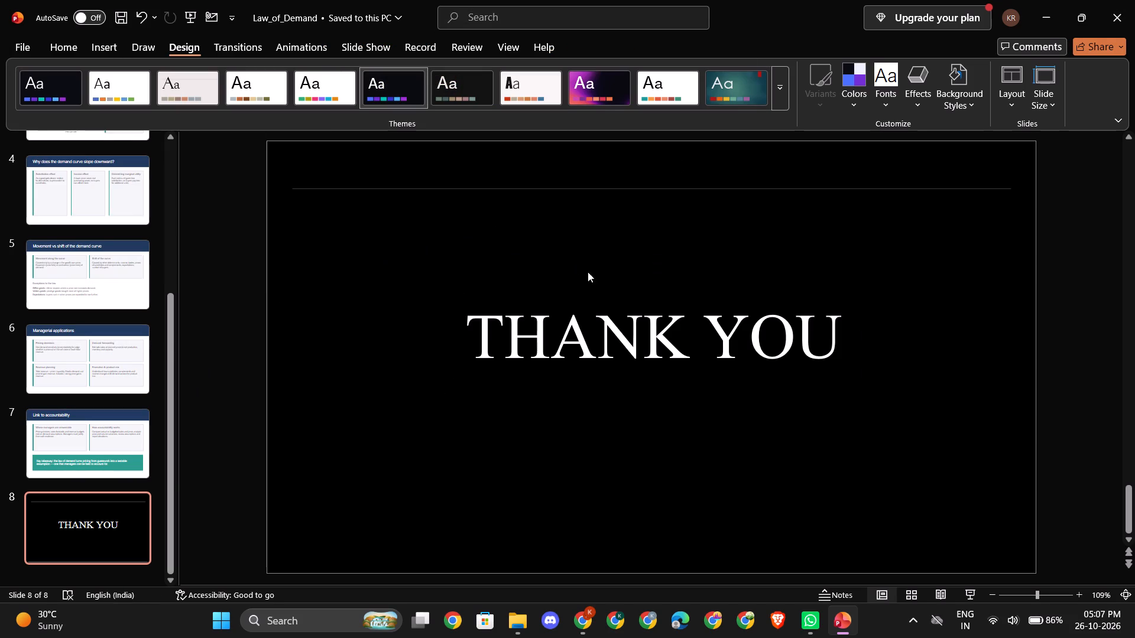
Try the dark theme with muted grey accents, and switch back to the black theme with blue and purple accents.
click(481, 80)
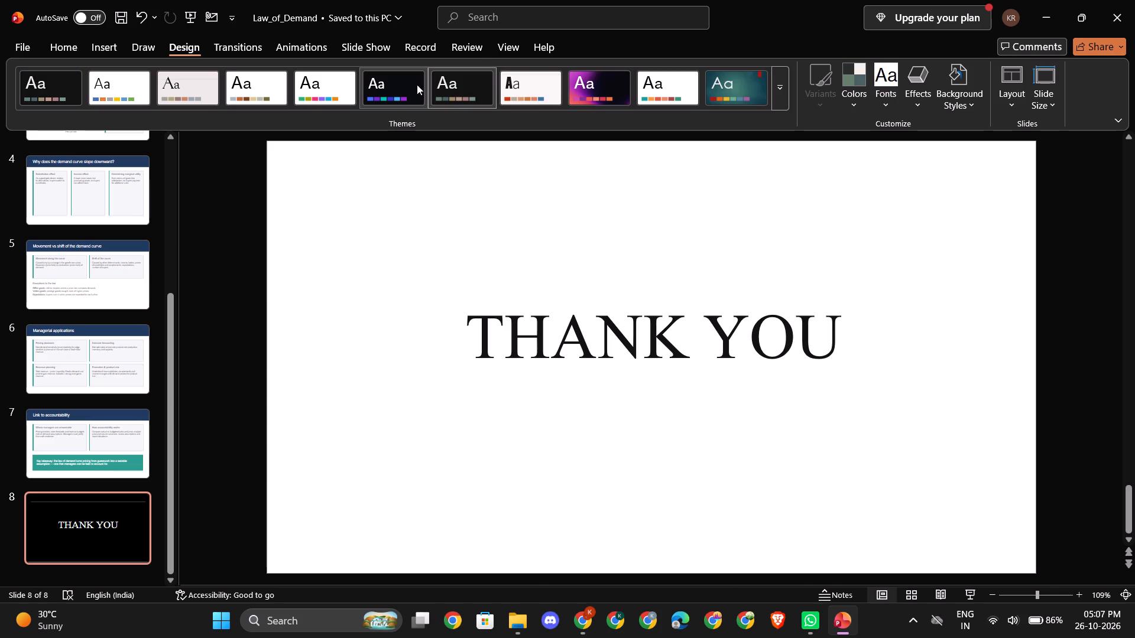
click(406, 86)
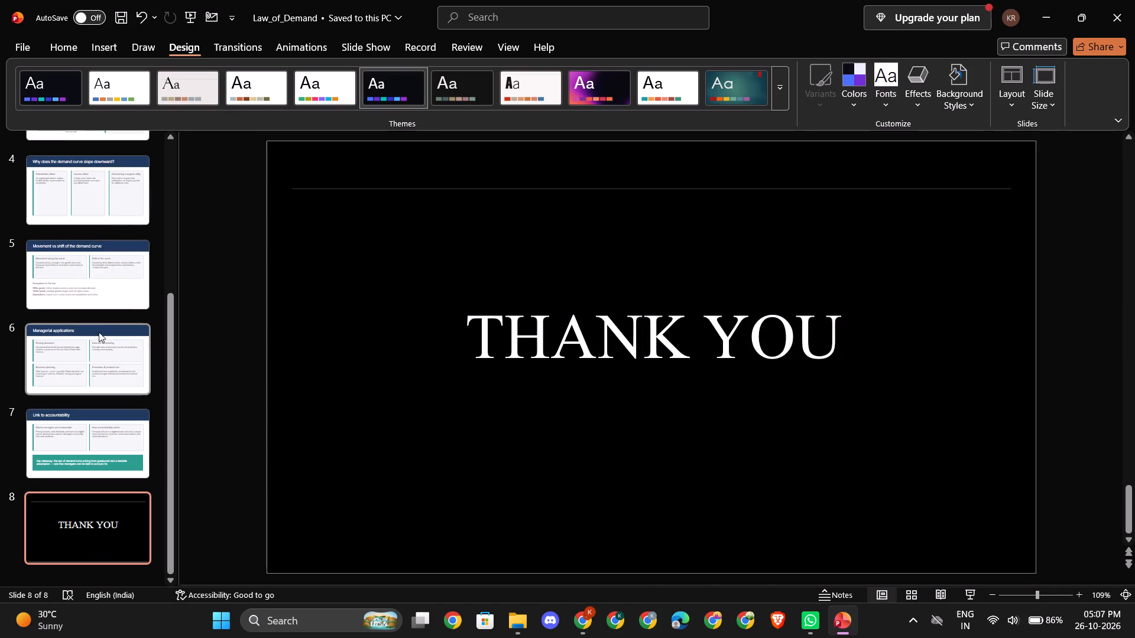
Apply the dark theme with the pink-purple gradient to the presentation.
click(620, 91)
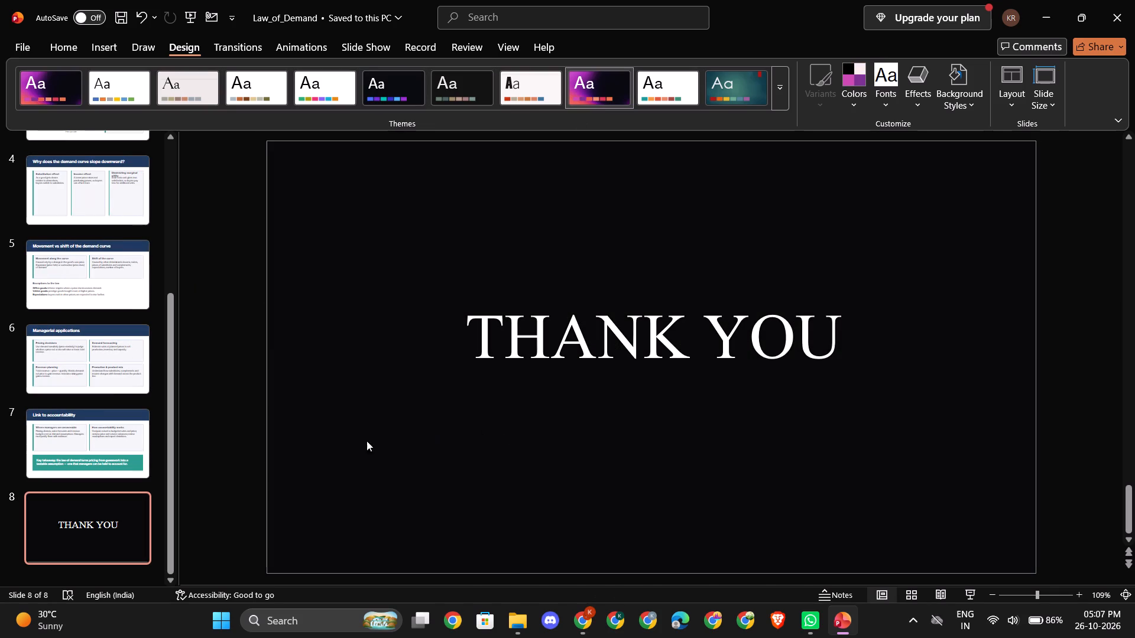
On slide 1, move the teal accent bar and the "Law of Demand" title slightly higher, keeping them side by side.
scroll(124, 402, up, 3)
click(83, 201)
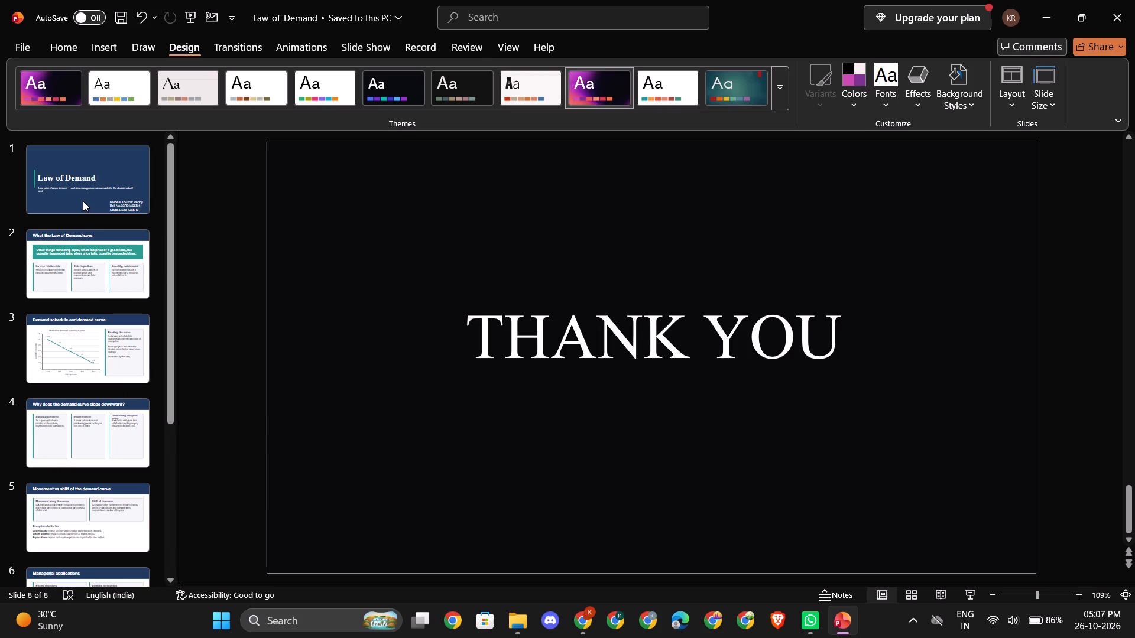
click(473, 355)
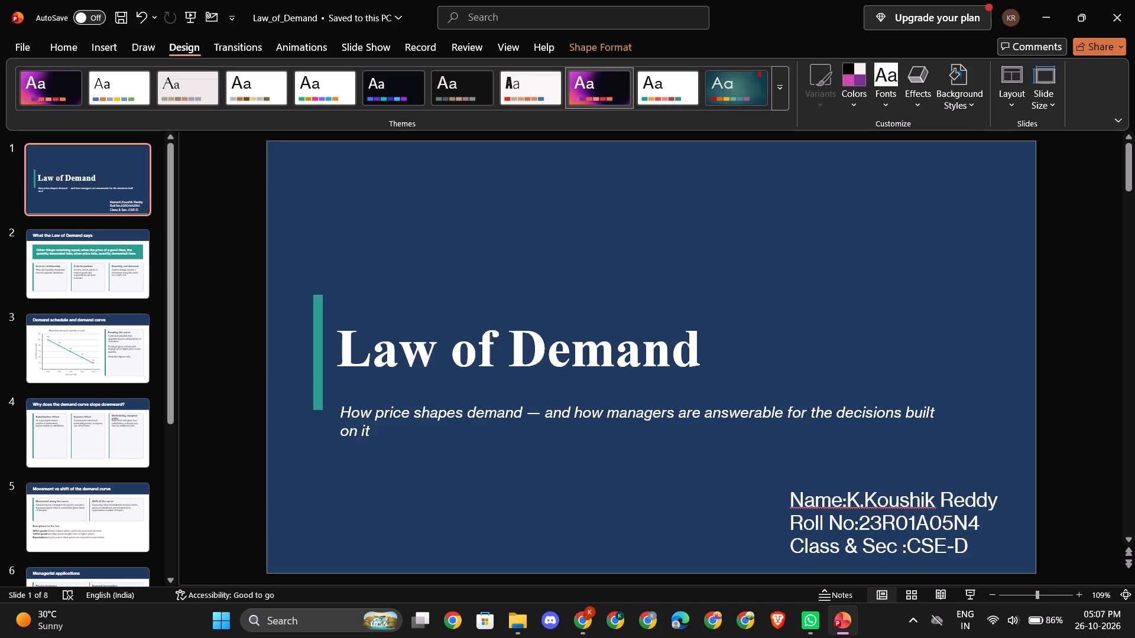
click(311, 334)
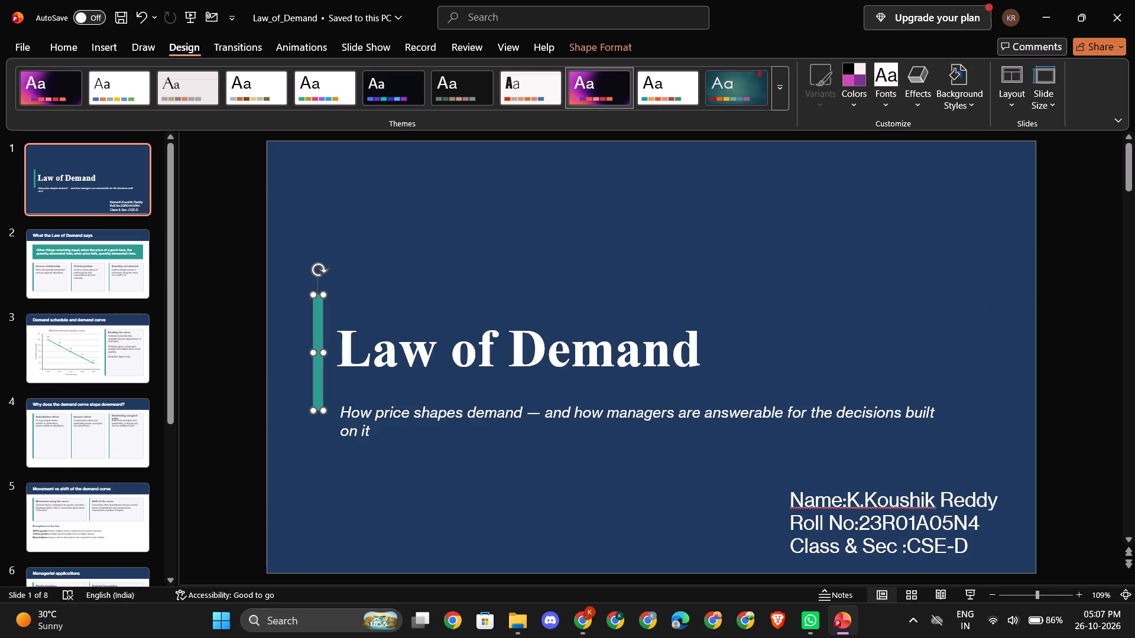
drag(319, 324, 317, 284)
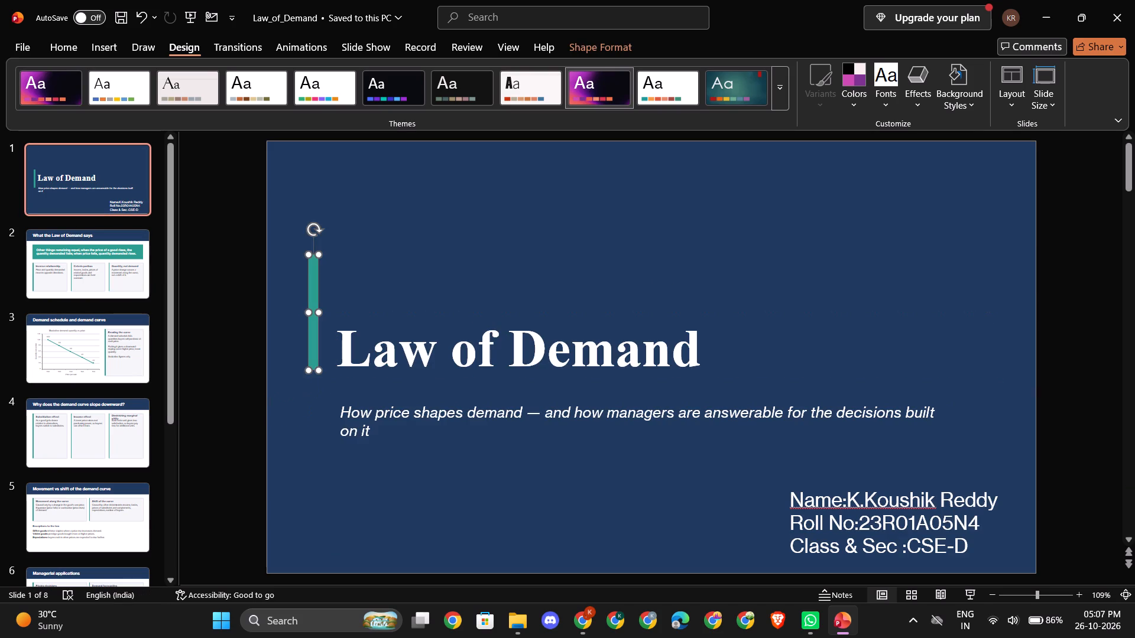
click(401, 346)
drag(410, 310, 405, 281)
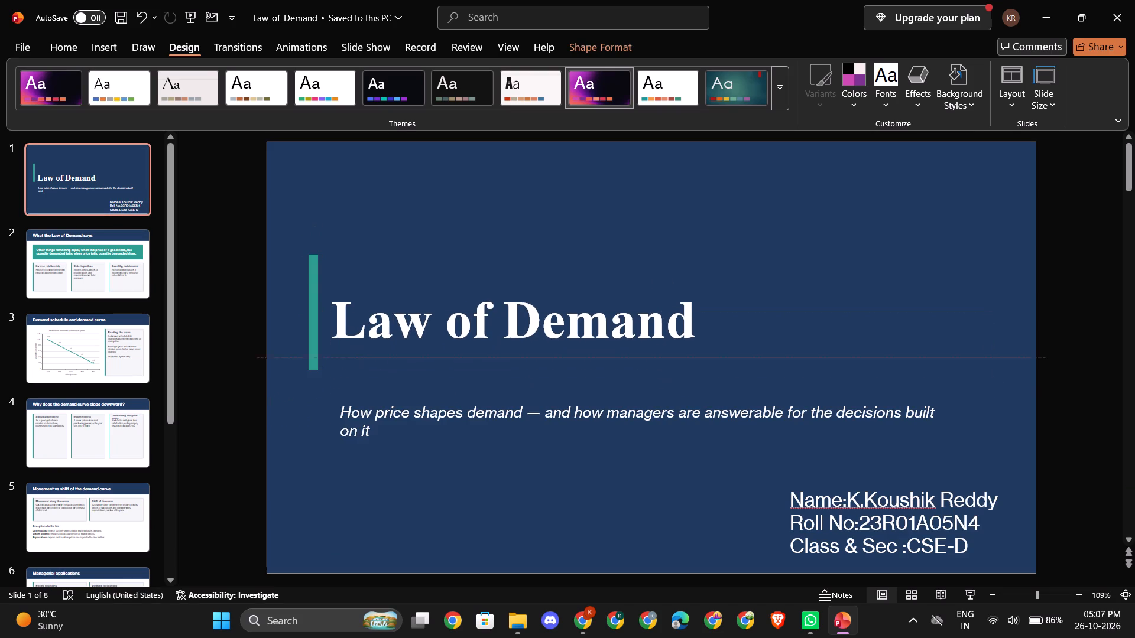
drag(405, 281, 405, 270)
Move the italic subtitle on slide 1 slightly up and to the left, beneath the accent bar and title.
click(371, 431)
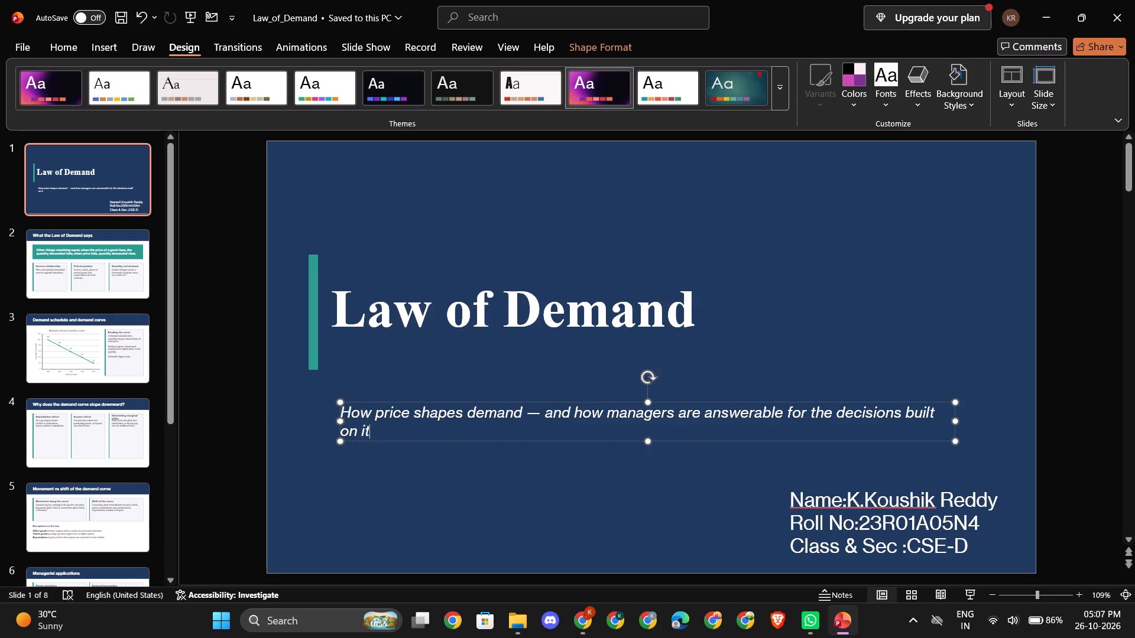
click(394, 405)
drag(394, 402, 373, 390)
click(384, 551)
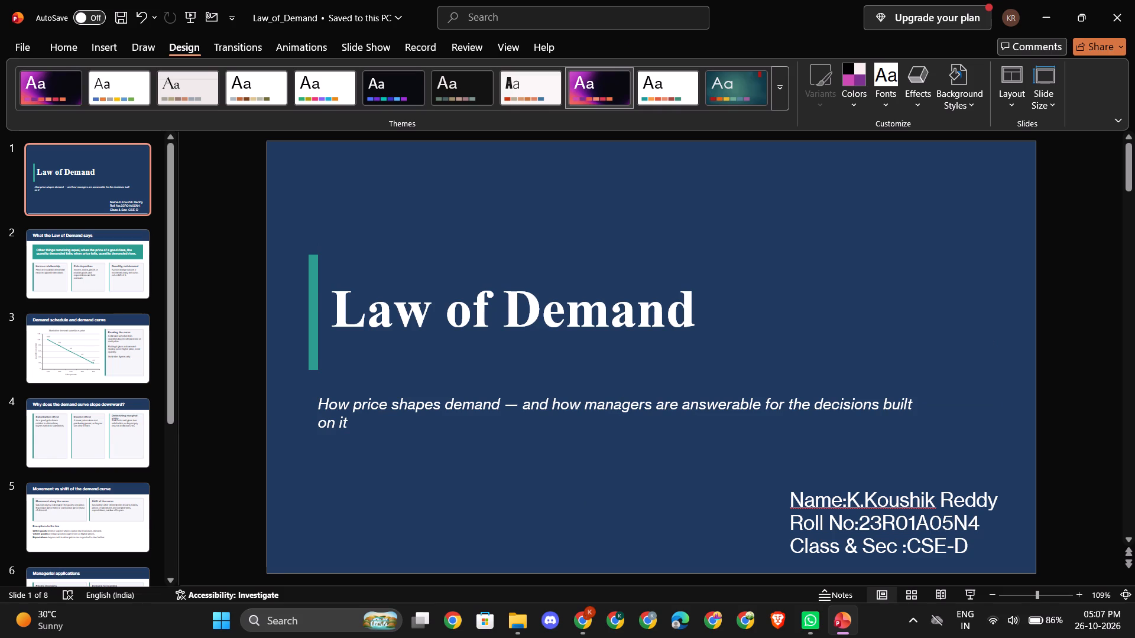
Change the font of the three lines of student details on slide 1 to Times New Roman.
drag(973, 545, 804, 506)
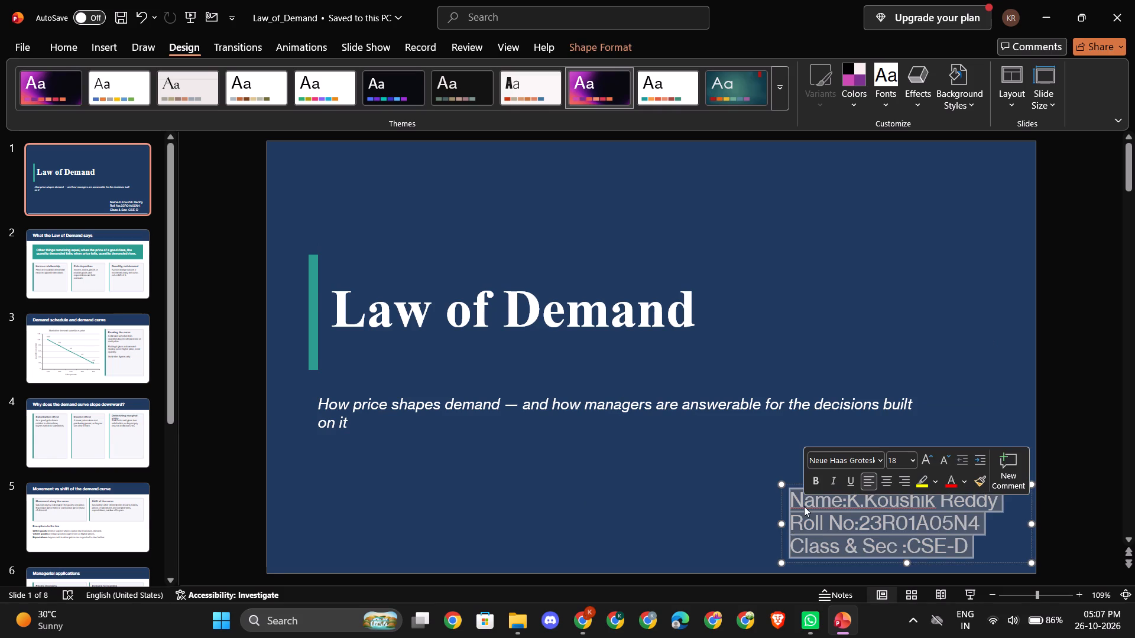
click(847, 461)
key(BackSpace)
text(ti)
key(Return)
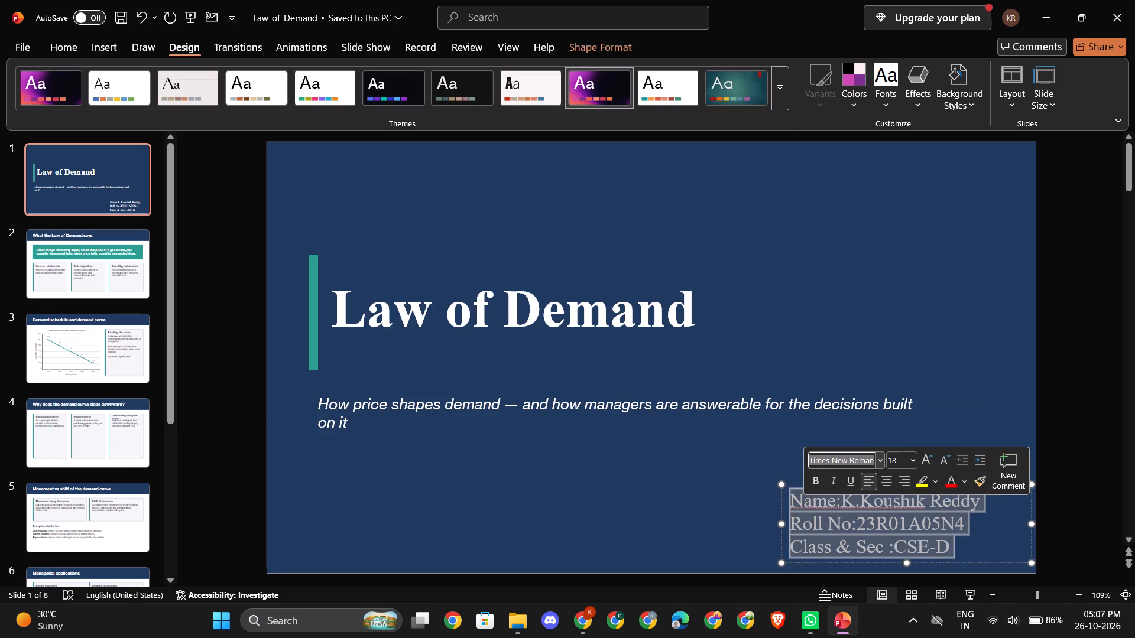
click(657, 427)
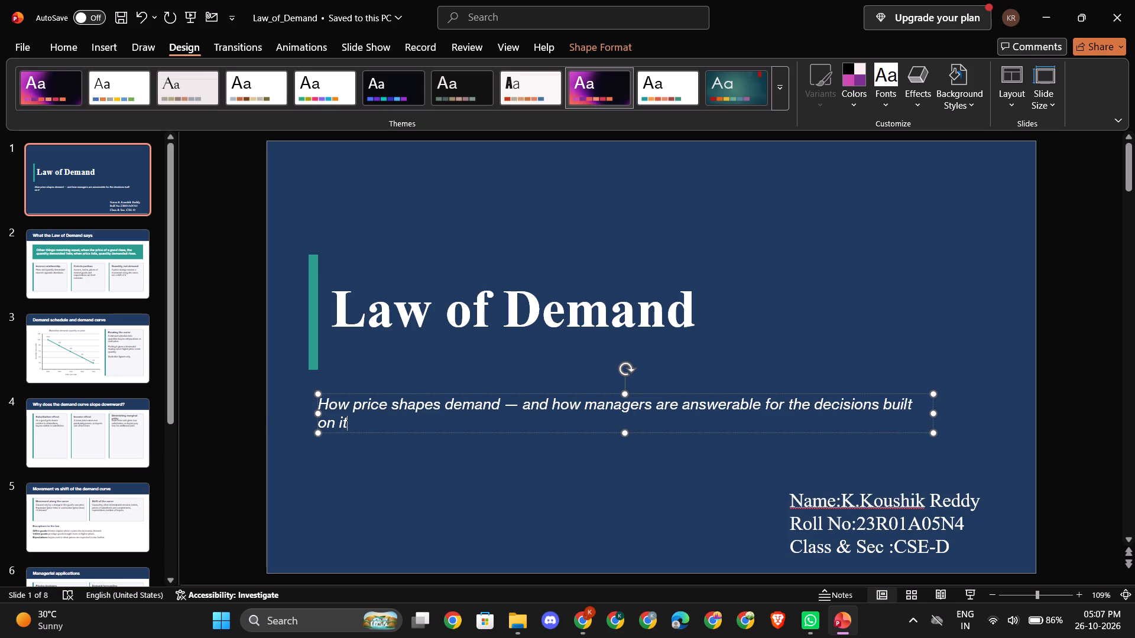
Add a space after "Name:" and after "Roll No:" in the student details on slide 1.
click(841, 501)
key(space)
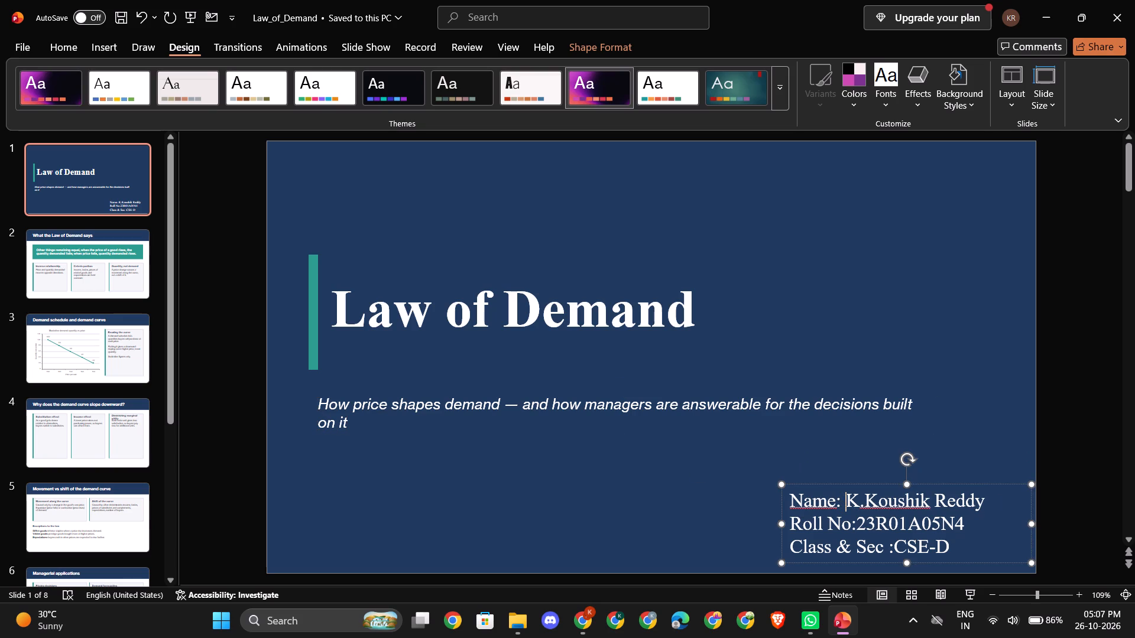
click(851, 529)
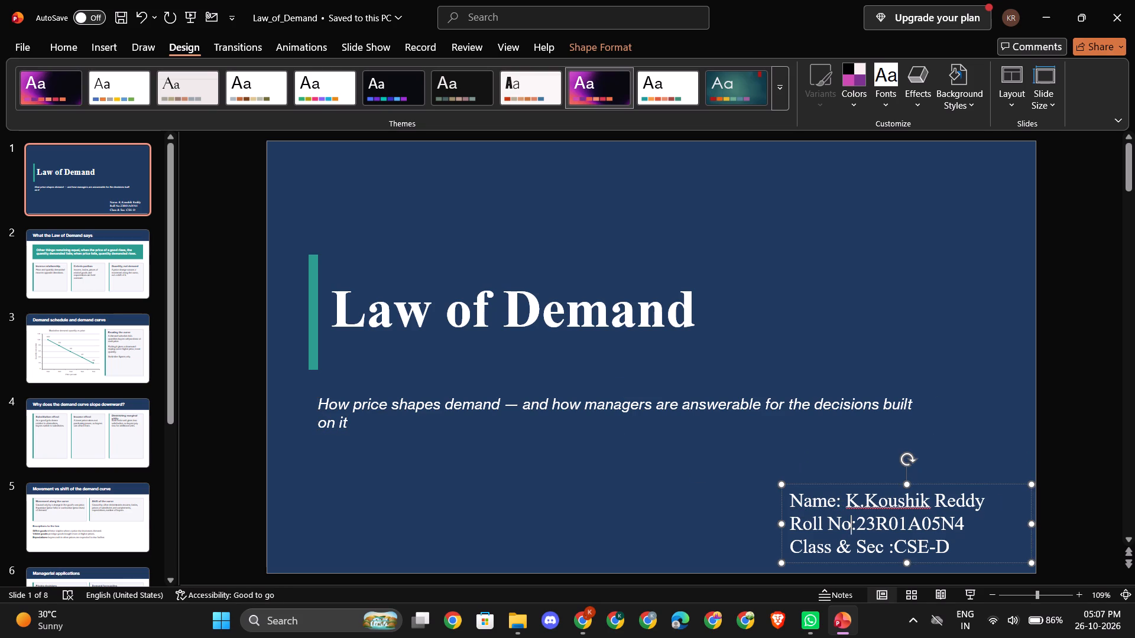
click(856, 526)
key(space)
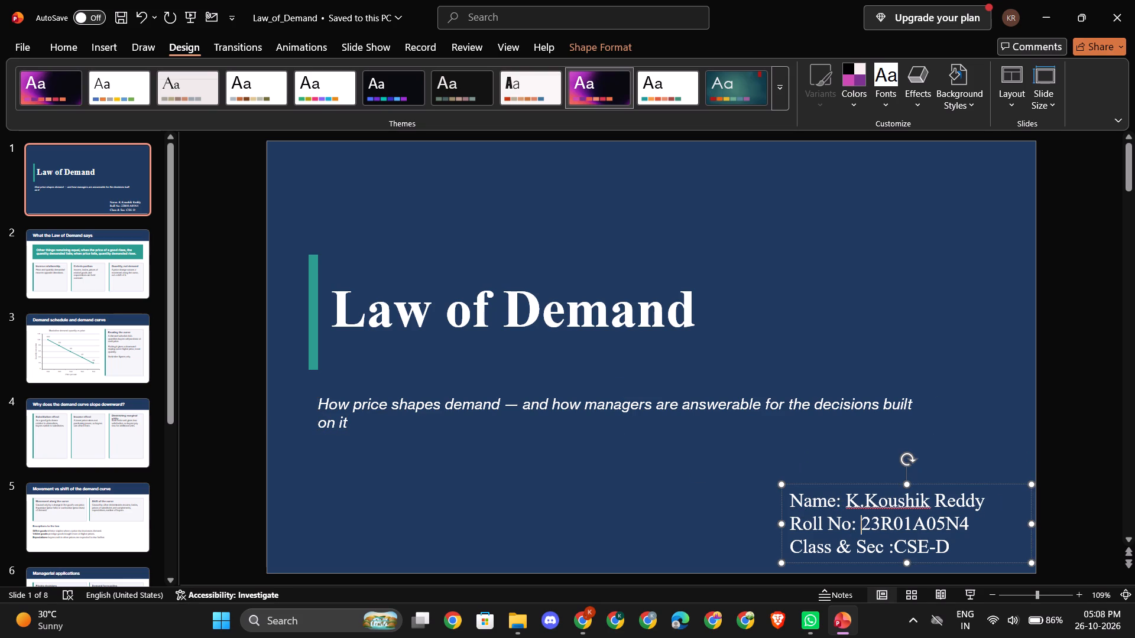
click(718, 520)
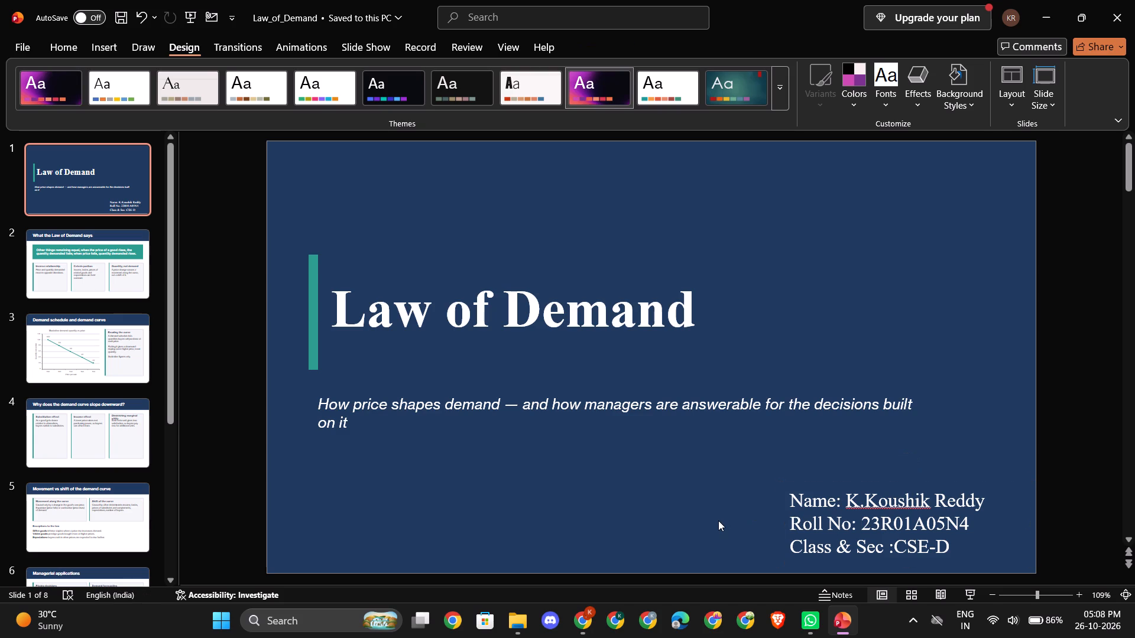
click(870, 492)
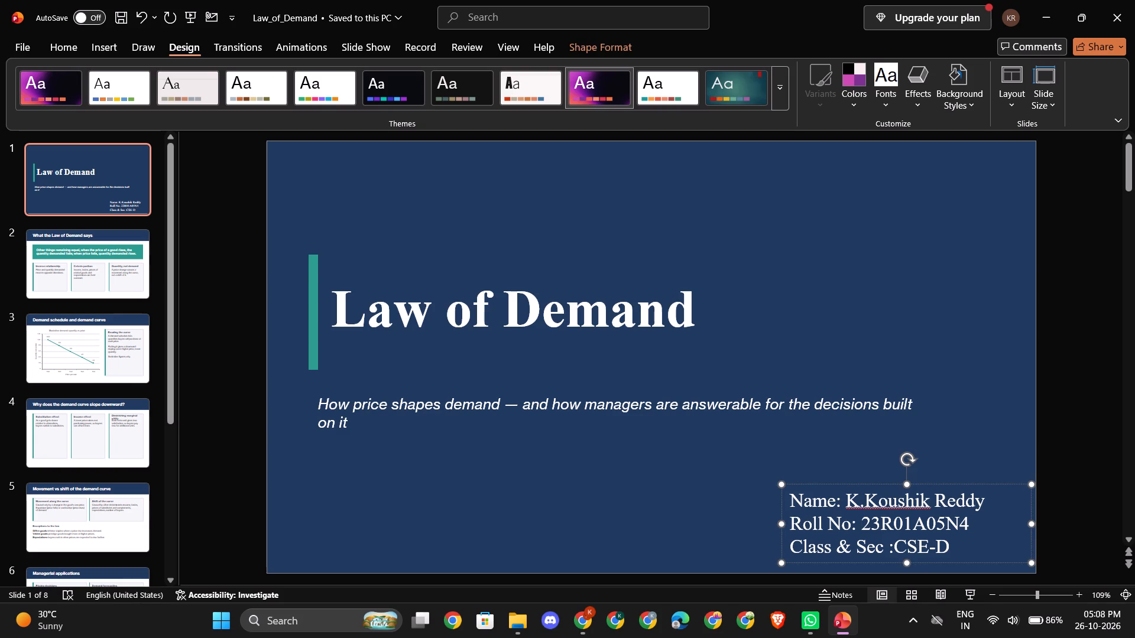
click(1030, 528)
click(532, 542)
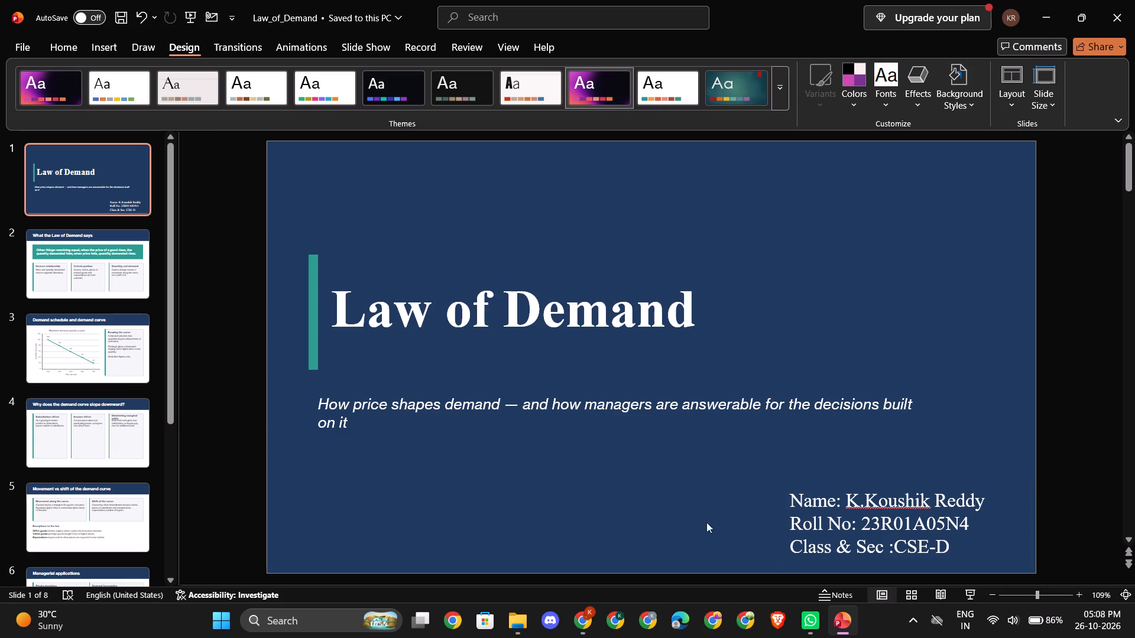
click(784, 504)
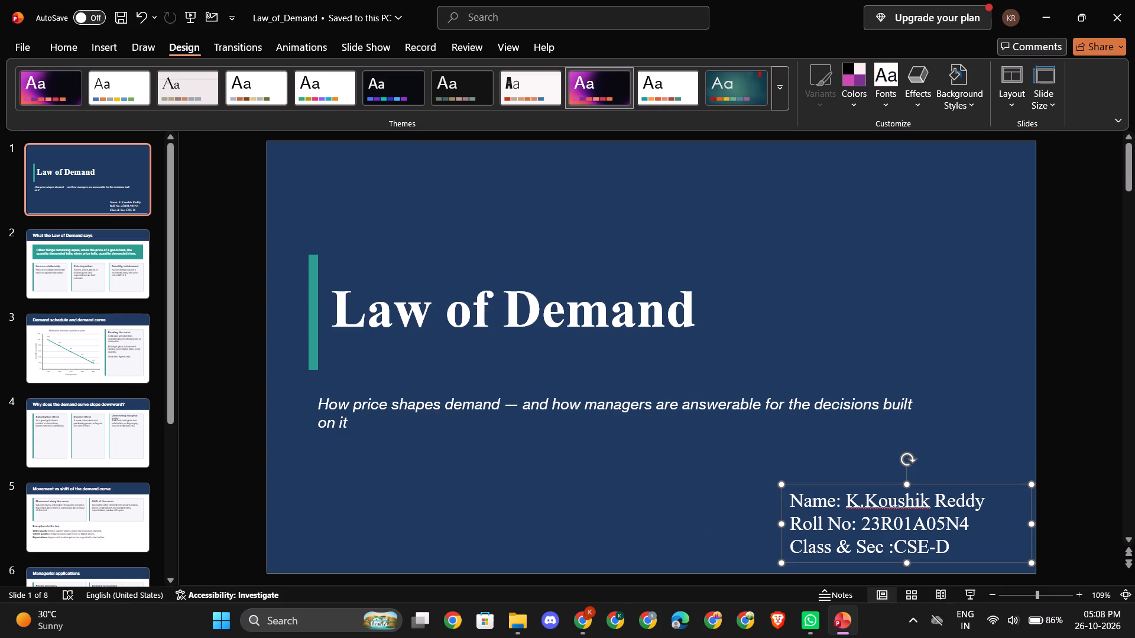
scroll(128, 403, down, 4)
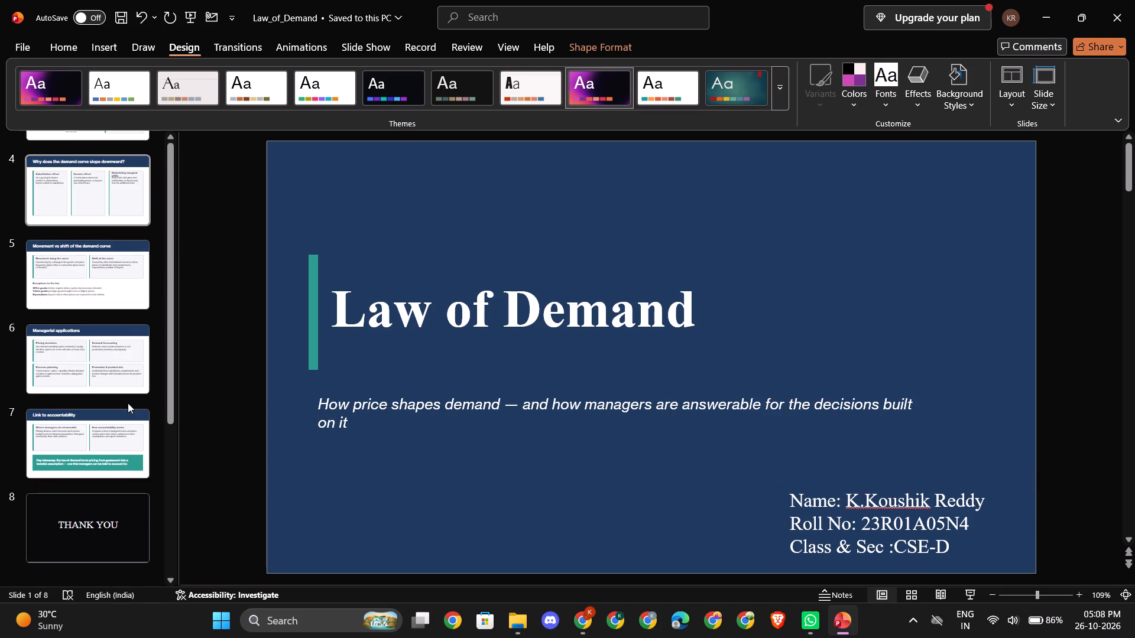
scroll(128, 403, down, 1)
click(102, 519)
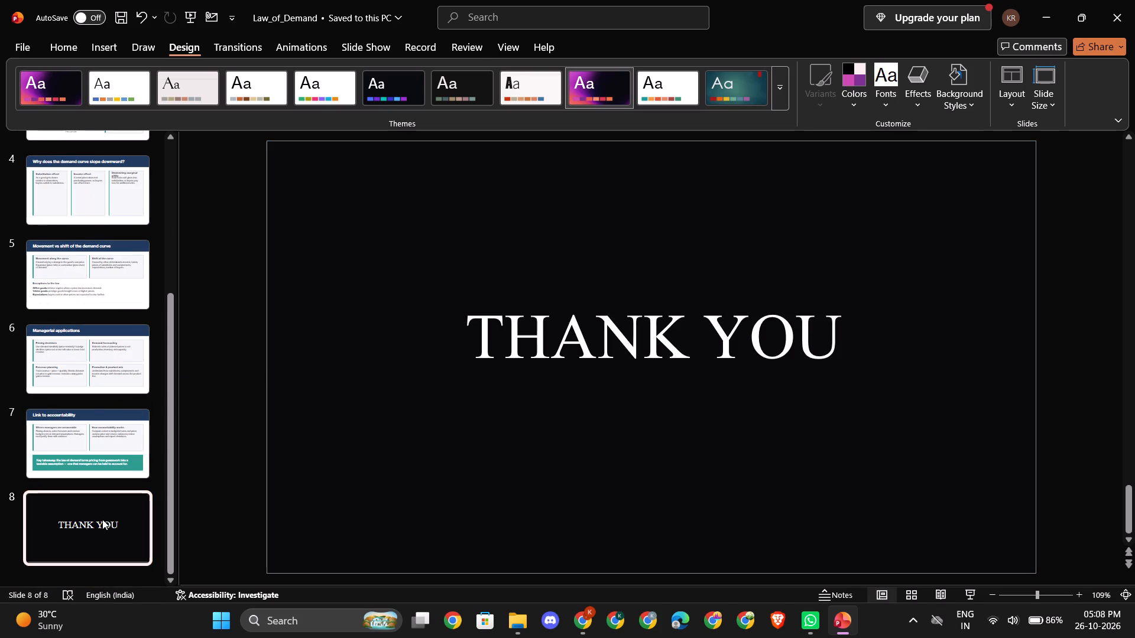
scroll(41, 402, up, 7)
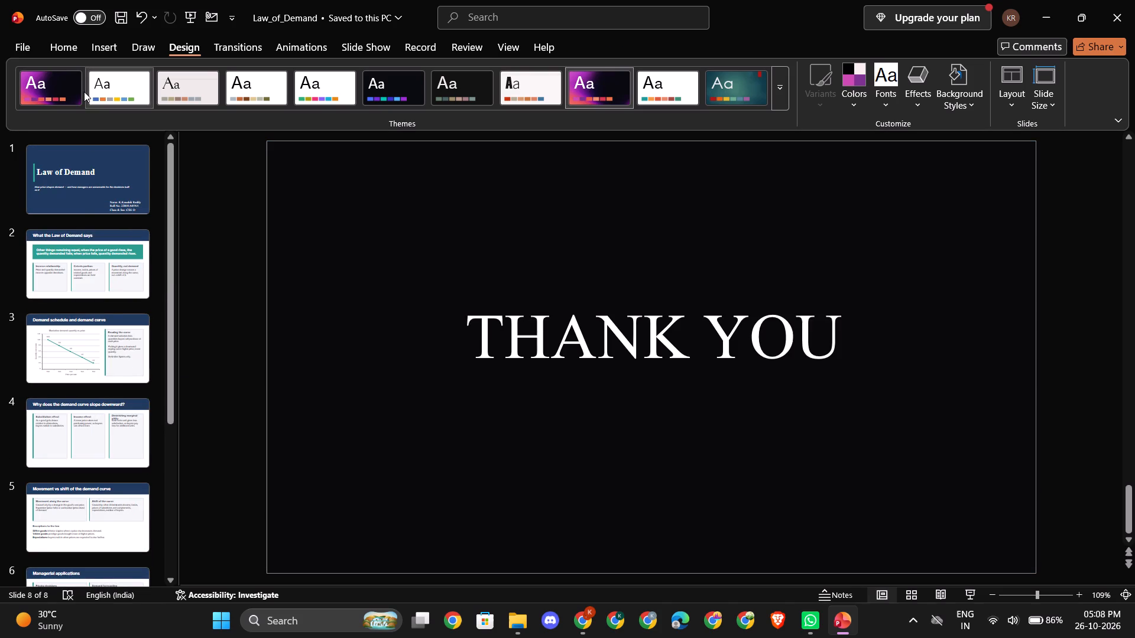
Save a copy of the presentation in the OneDrive Documents Desktop folder under the file name MEA_5N4.
click(21, 48)
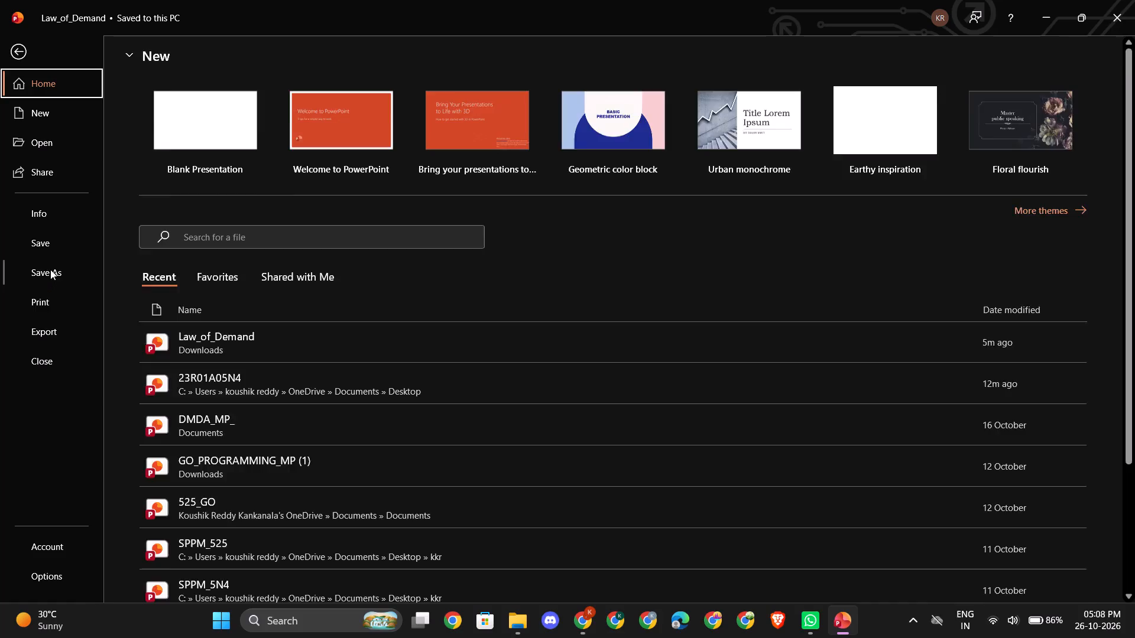
click(50, 269)
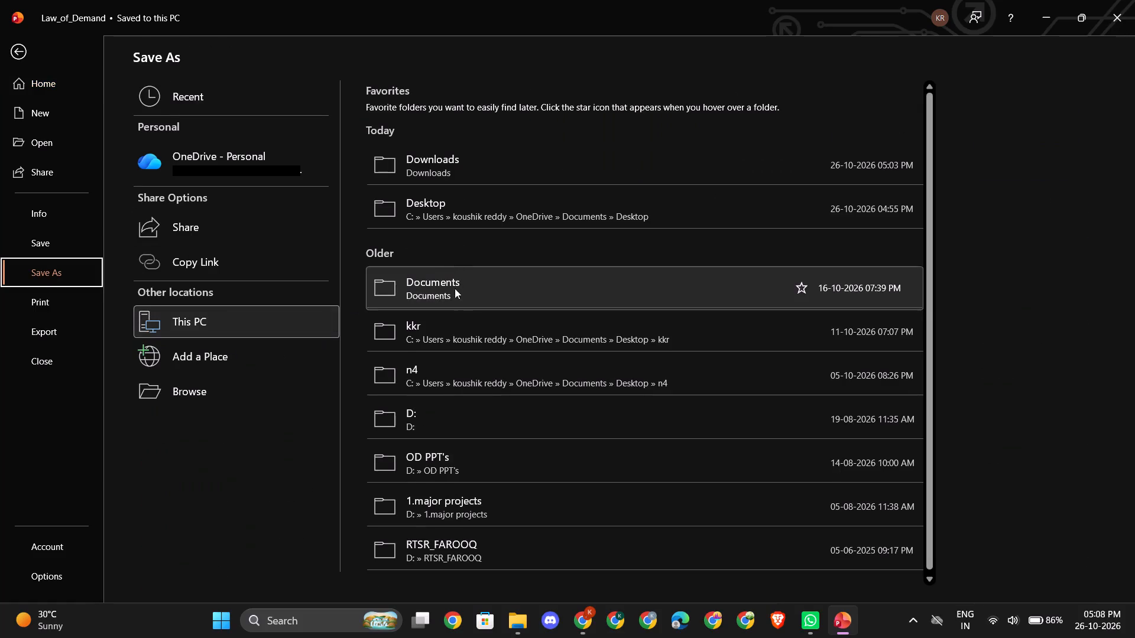
click(453, 210)
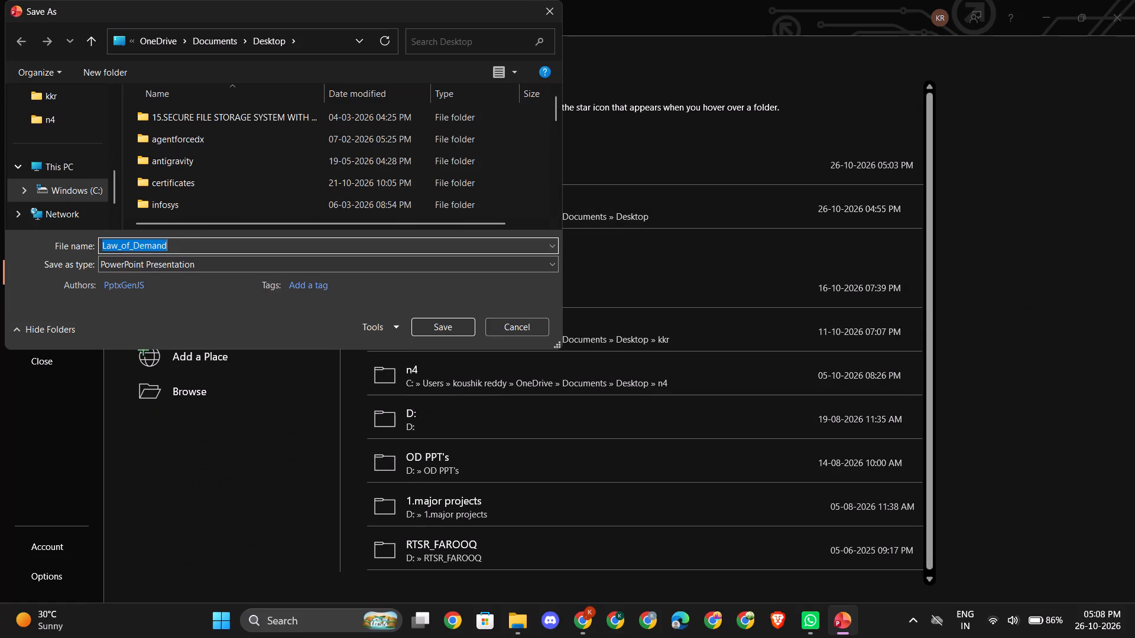
click(183, 242)
key(BackSpace)
key(BackSpace)
key(BackSpace)
key(BackSpace)
key(BackSpace)
key(BackSpace)
key(BackSpace)
key(BackSpace)
key(BackSpace)
key(BackSpace)
key(BackSpace)
key(BackSpace)
key(BackSpace)
key(BackSpace)
key(BackSpace)
key(BackSpace)
key(BackSpace)
key(BackSpace)
key(BackSpace)
key(BackSpace)
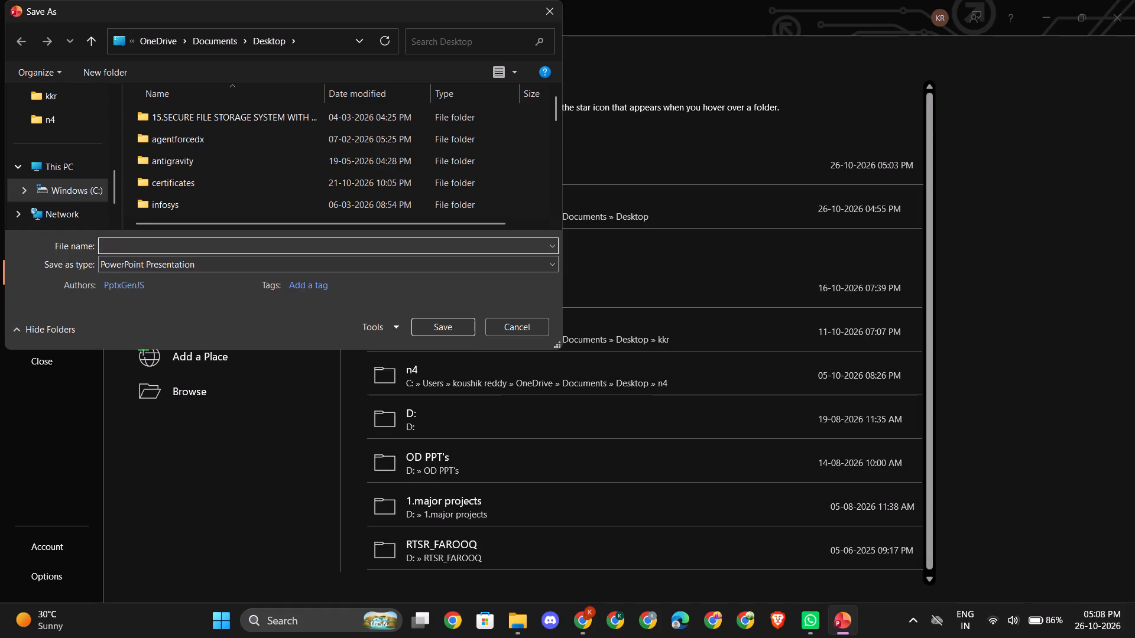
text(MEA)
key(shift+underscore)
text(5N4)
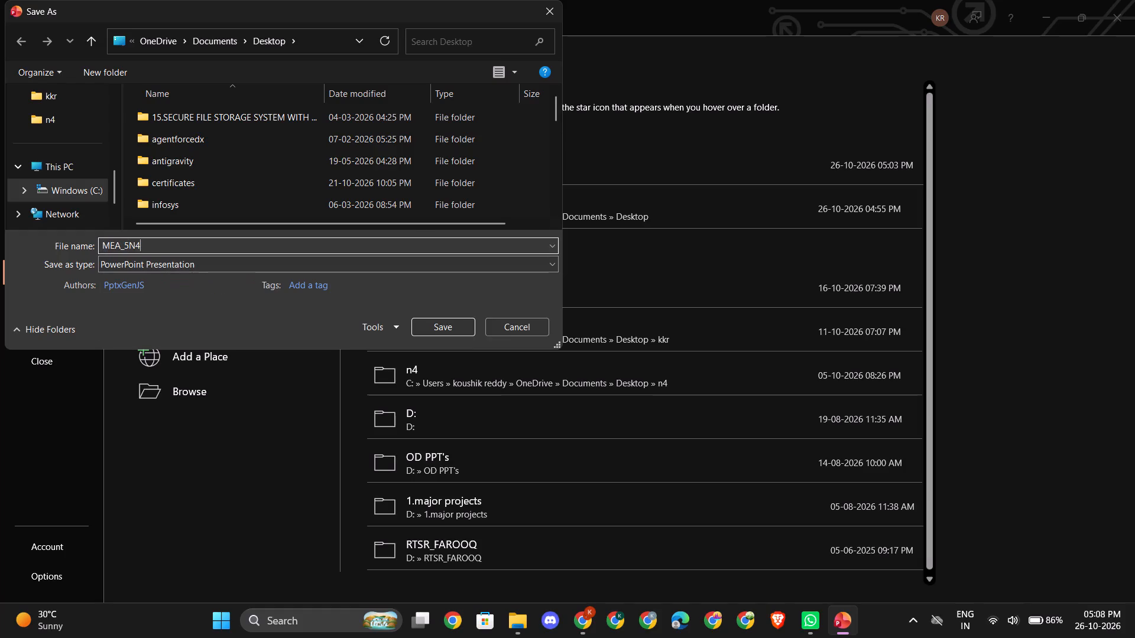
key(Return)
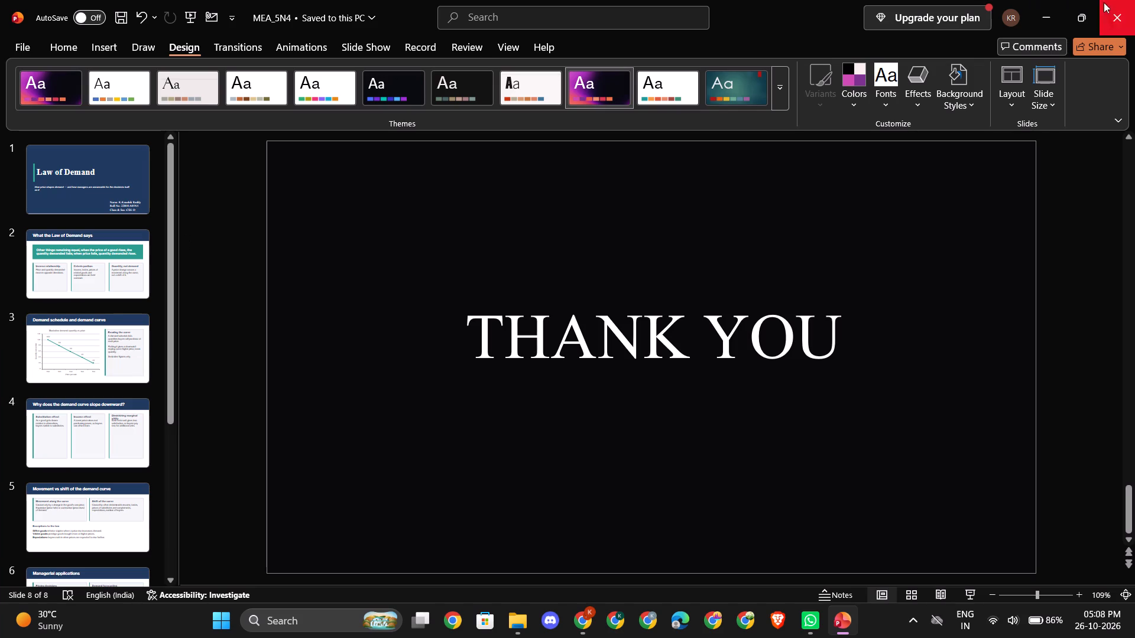
click(586, 619)
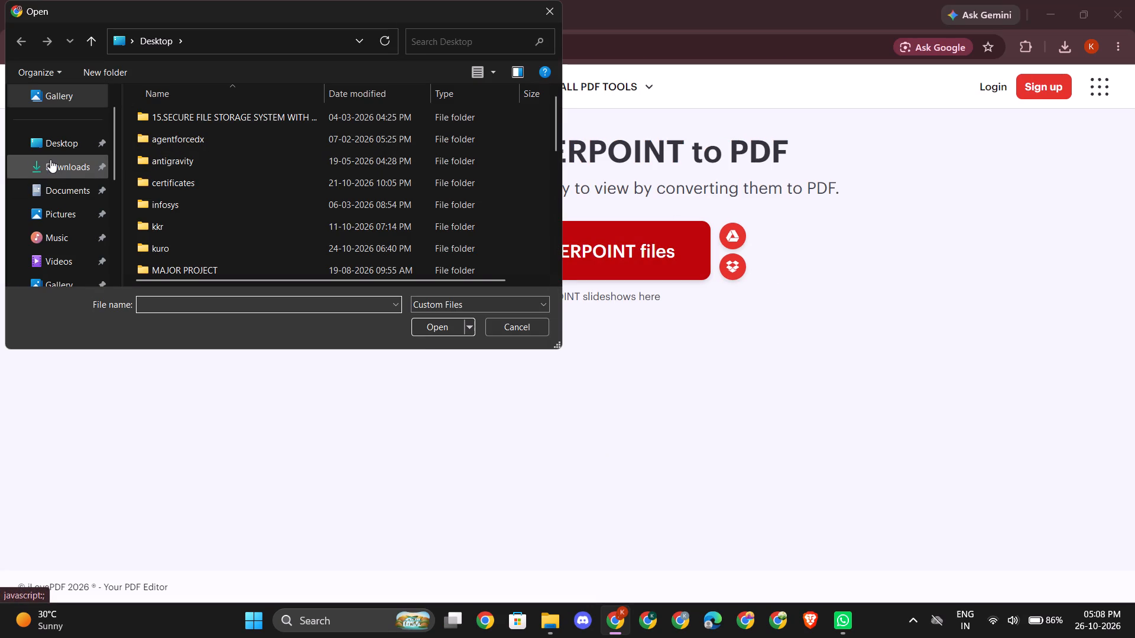
click(45, 145)
scroll(218, 189, down, 2)
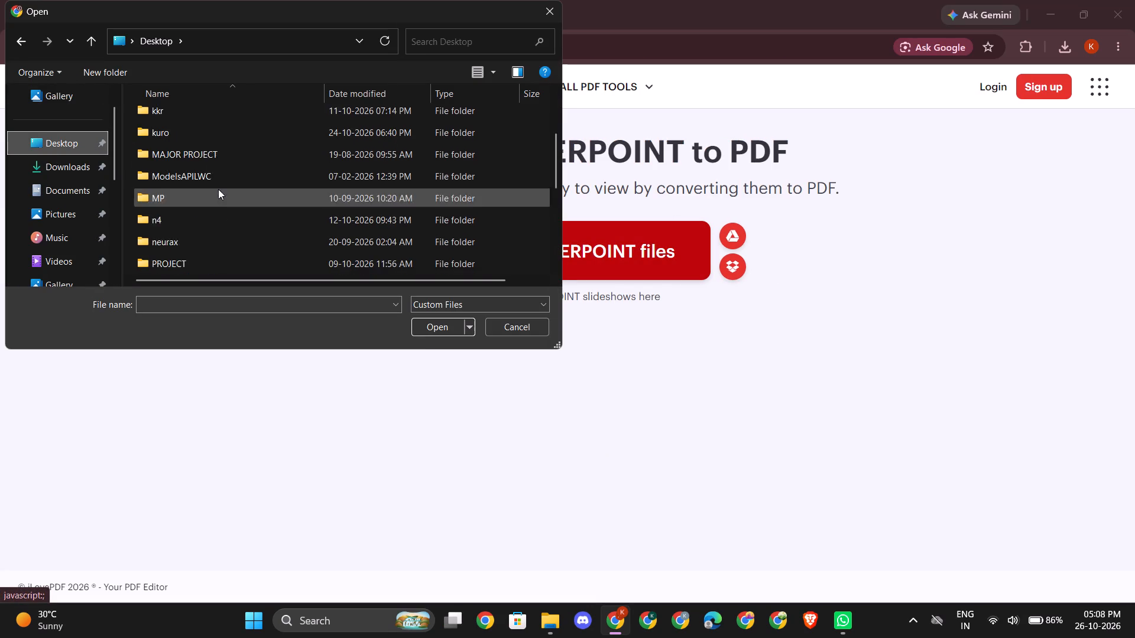
scroll(218, 189, down, 2)
click(169, 263)
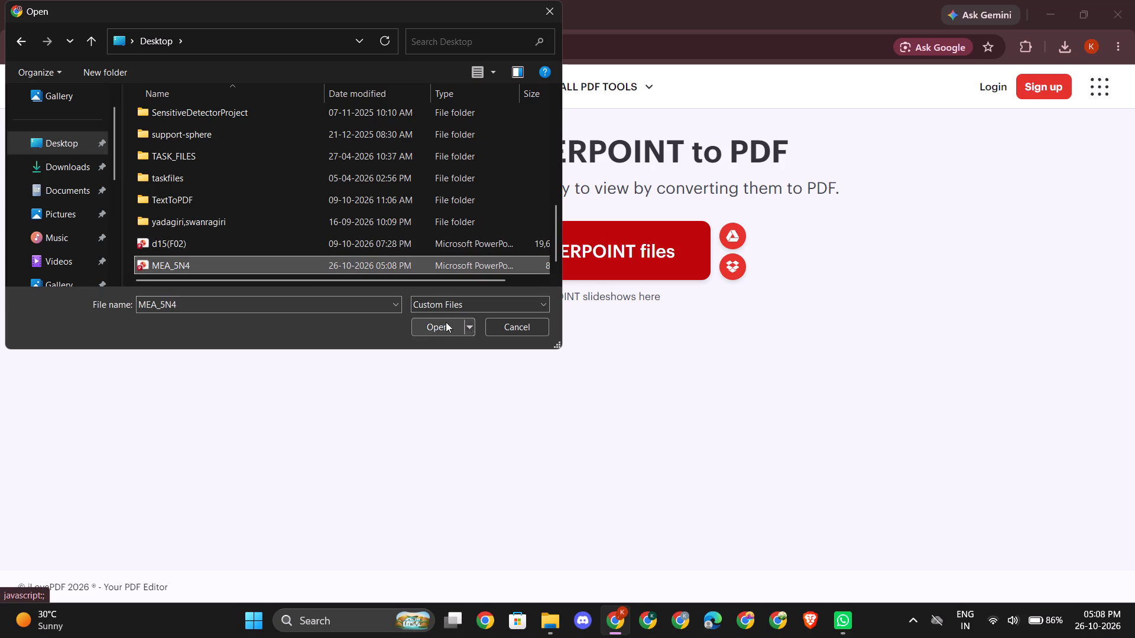
click(430, 330)
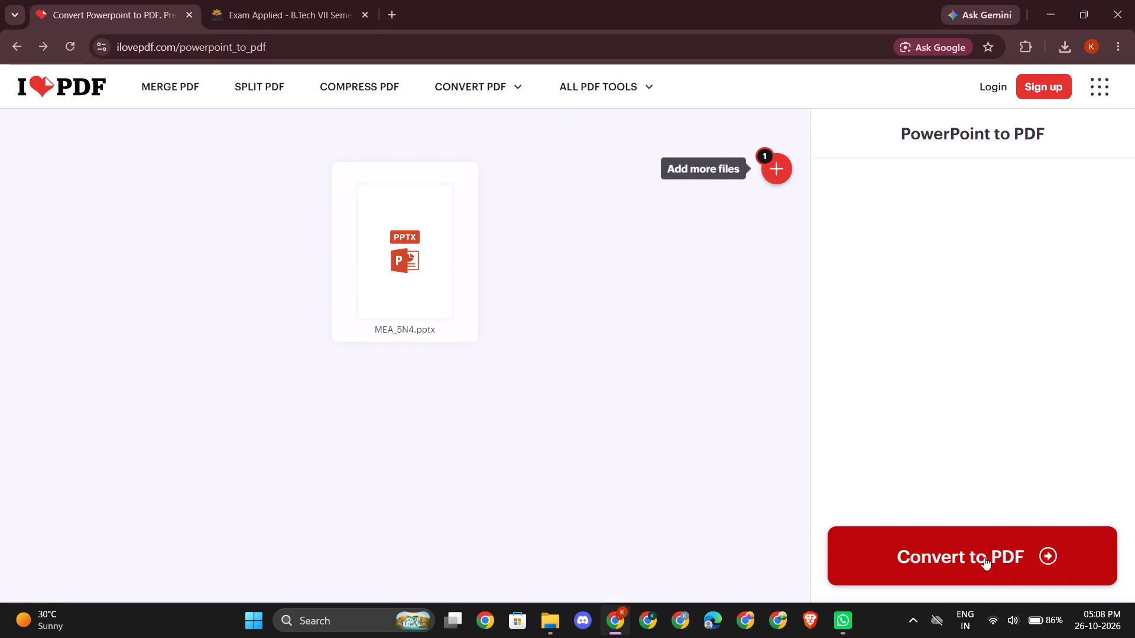
click(971, 570)
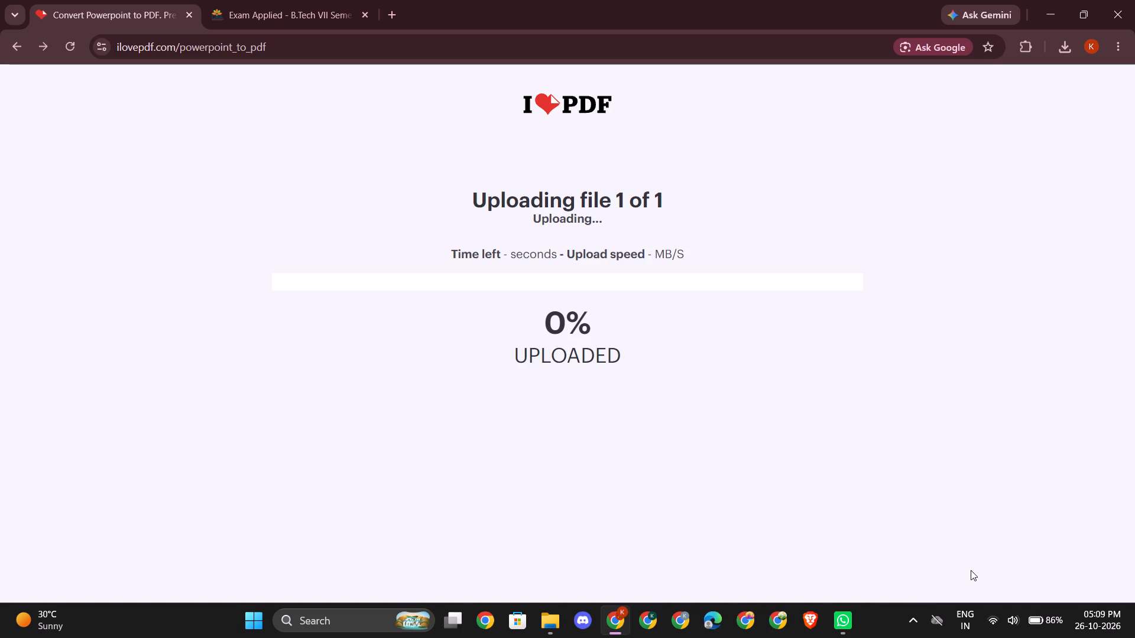
Check the seminar upload section and the list of already uploaded subject PDFs on the CMRIT exam page.
click(292, 0)
scroll(500, 360, down, 7)
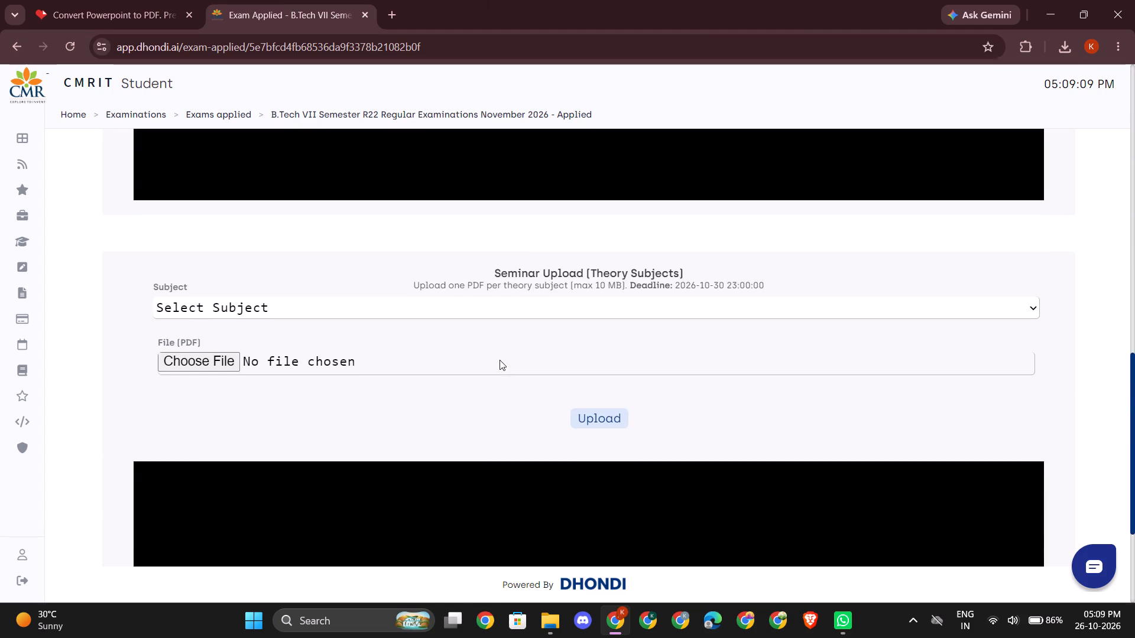
scroll(500, 360, down, 2)
scroll(443, 412, down, 3)
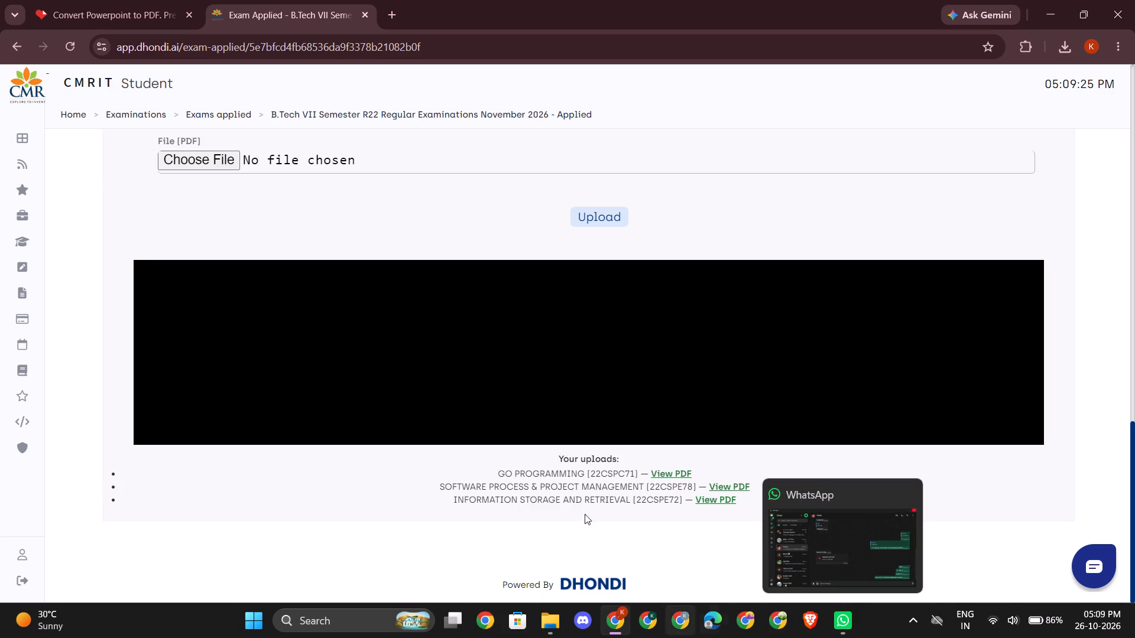
drag(0, 0, 66, 0)
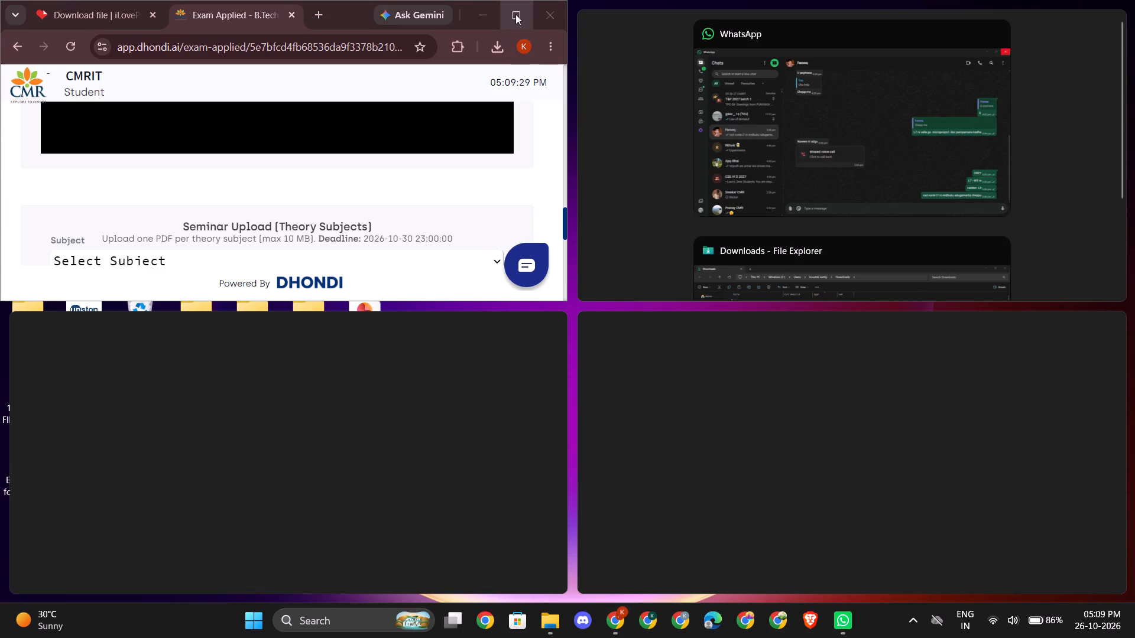
click(515, 14)
Download the converted MEA_5N4 PDF from iLovePDF.
click(93, 0)
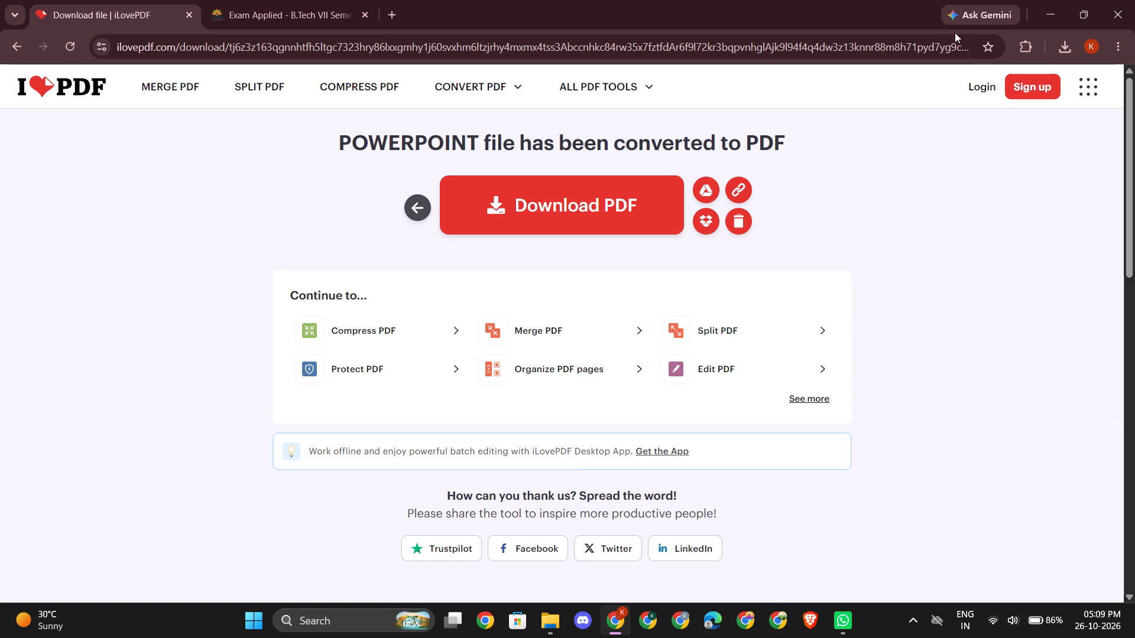
click(622, 210)
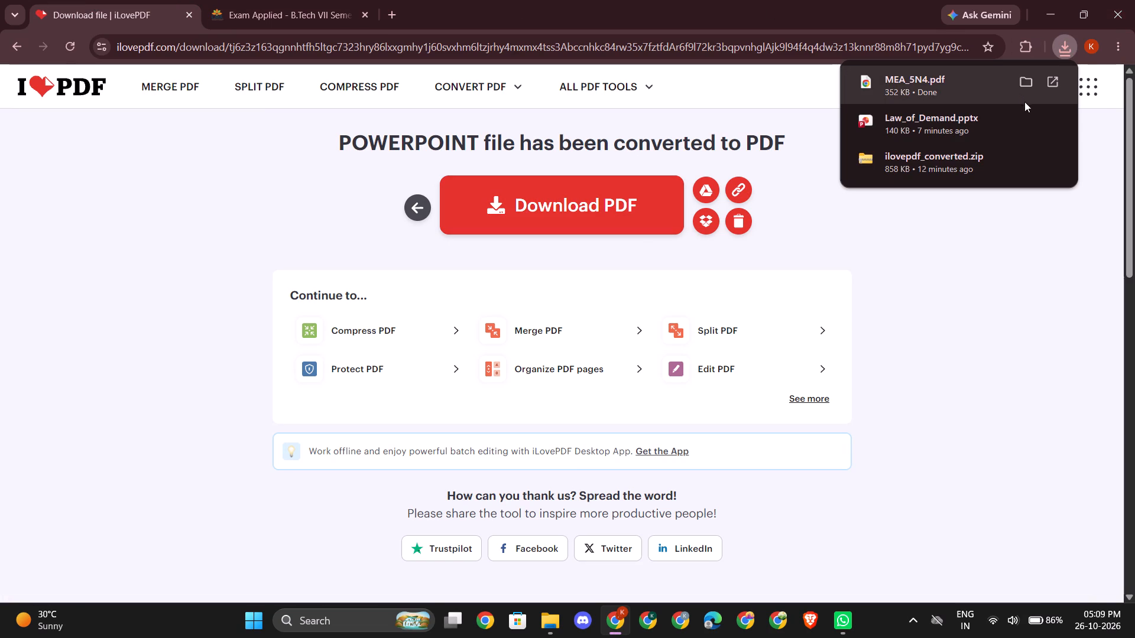
Locate the downloaded MEA_5N4 PDF in the Downloads folder, open it to view its title page, and dismiss the annotation tip.
click(1024, 87)
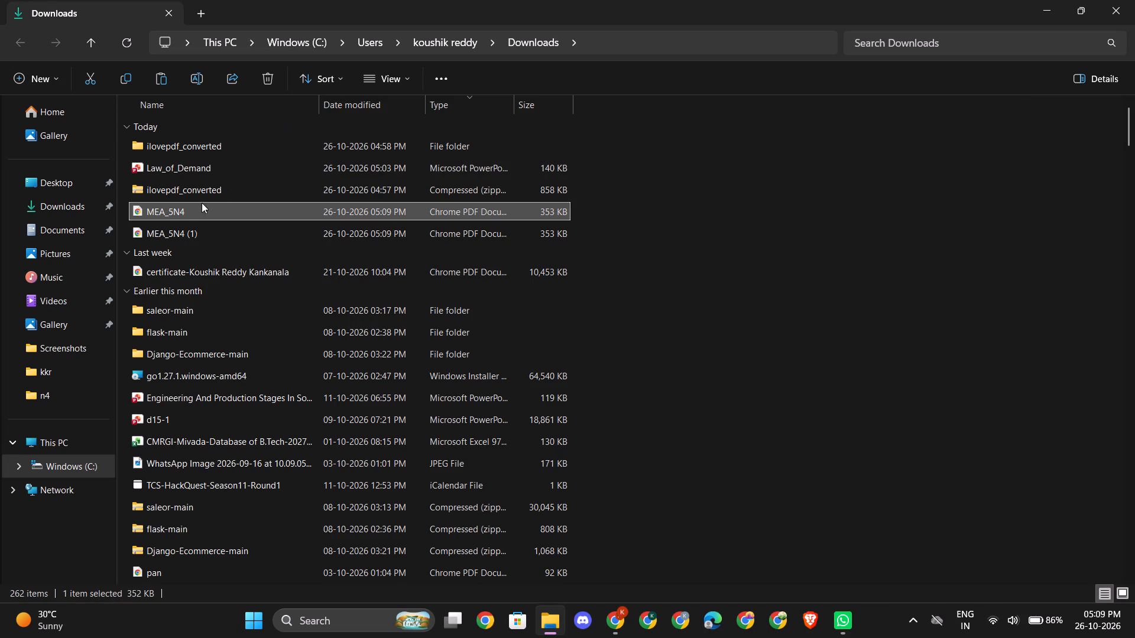
triple_click(177, 214)
click(177, 214)
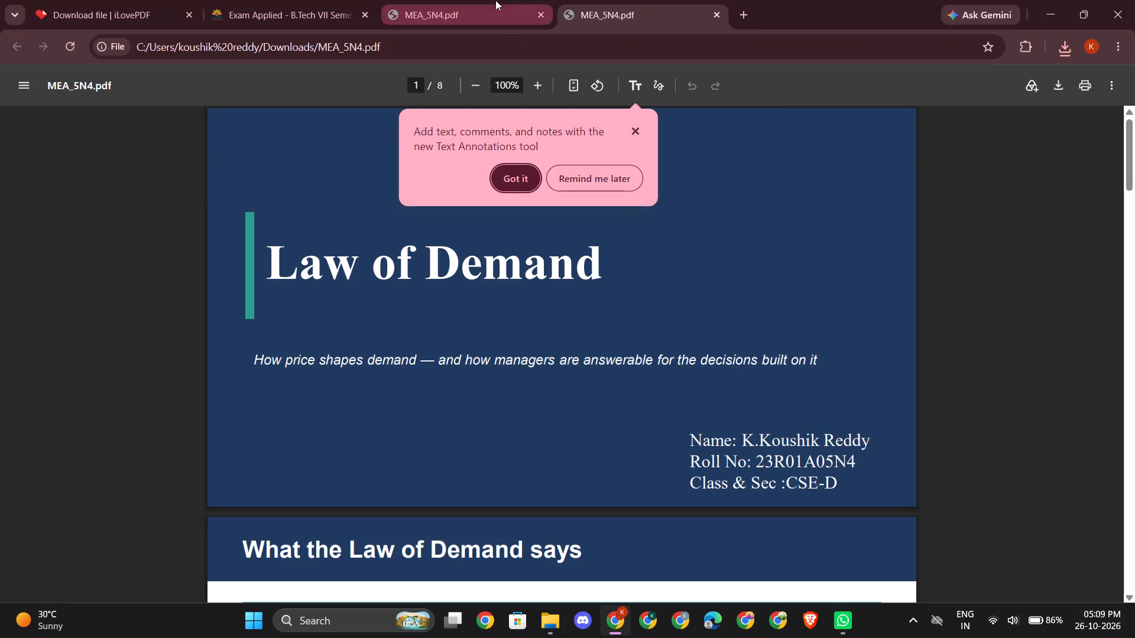
click(633, 125)
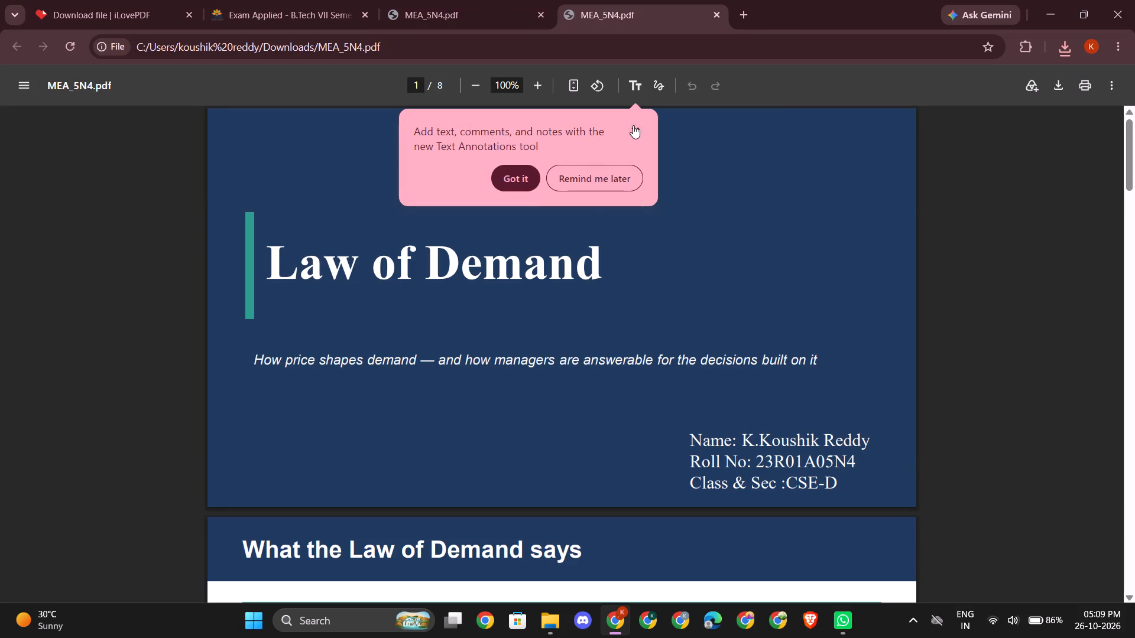
Delete the MEA_5N4 (1) PDF, the ilovepdf_converted archive and folder, and the Law_of_Demand presentation from the Downloads folder.
click(553, 629)
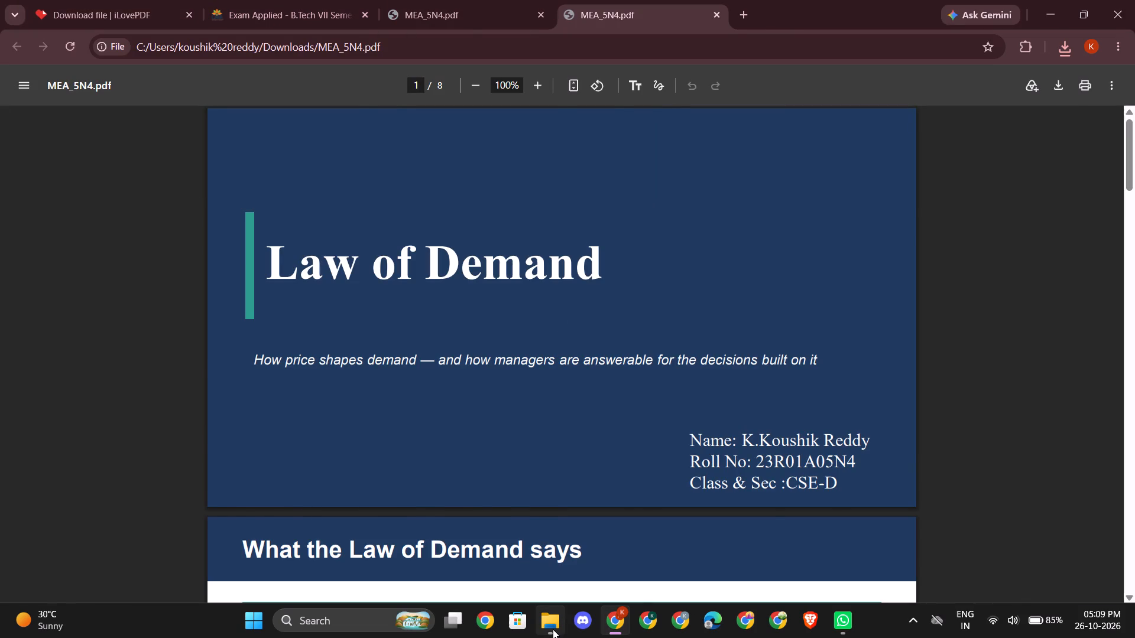
click(170, 229)
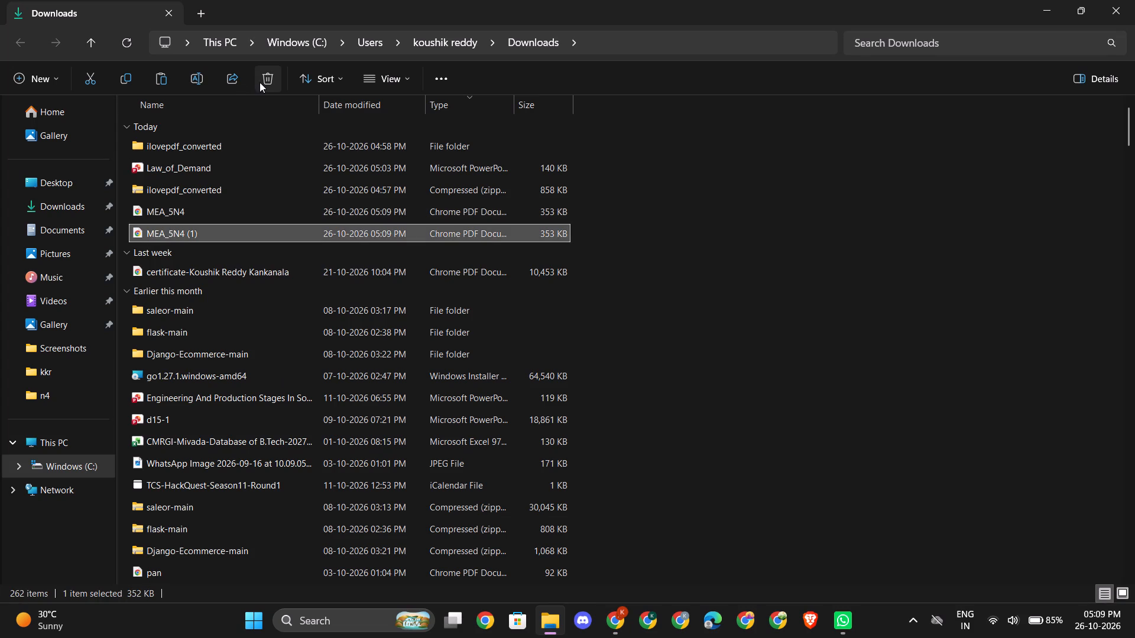
click(260, 82)
click(168, 193)
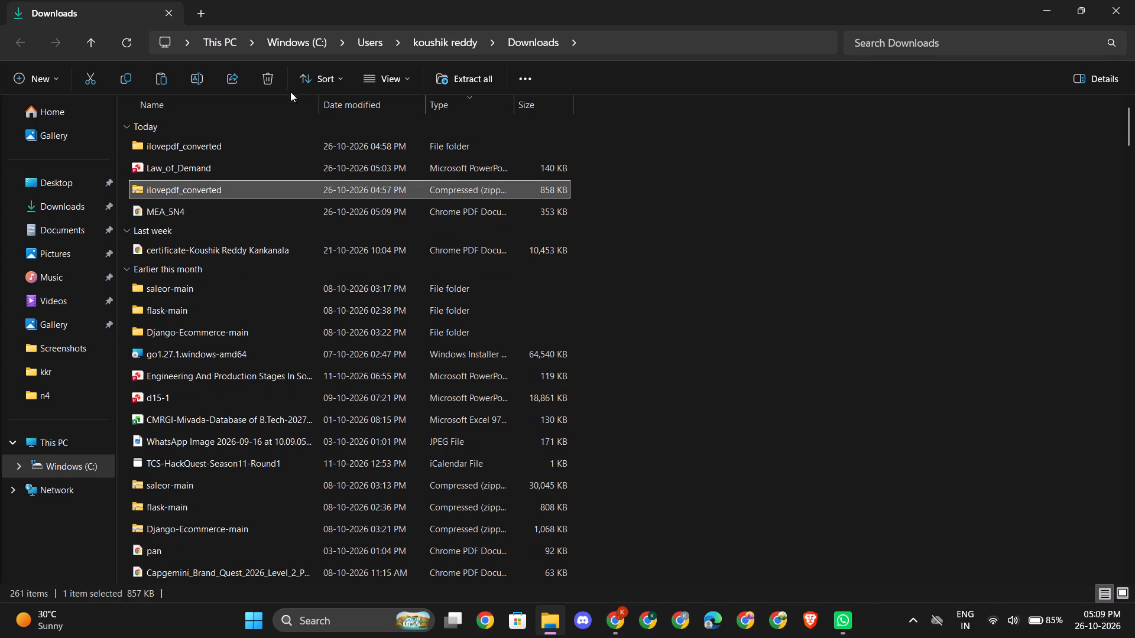
click(277, 82)
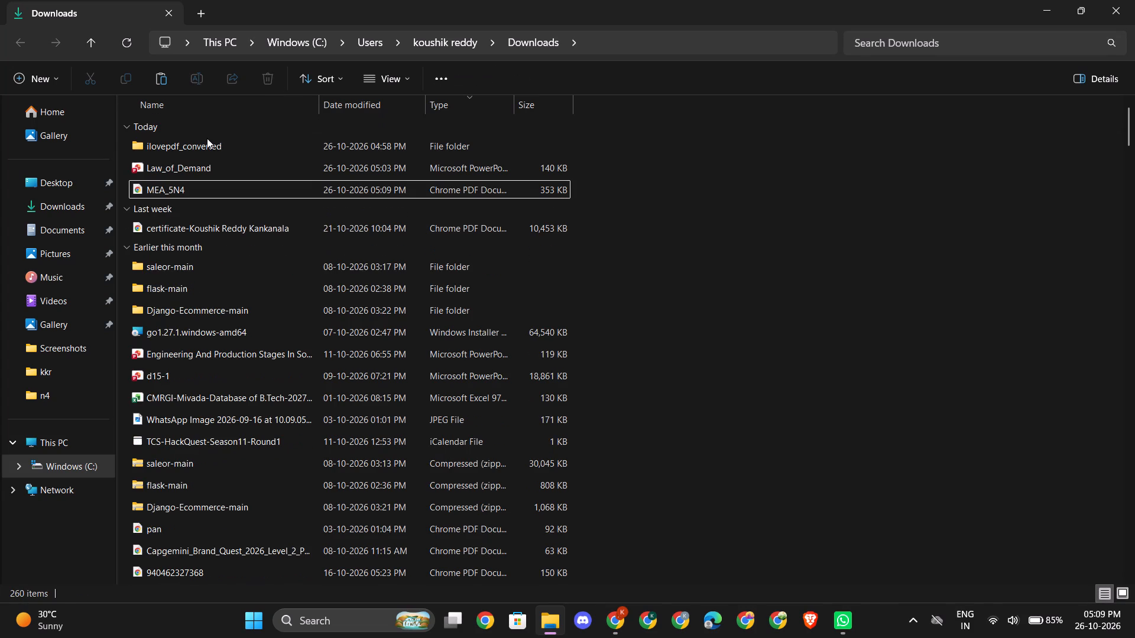
click(207, 138)
click(261, 82)
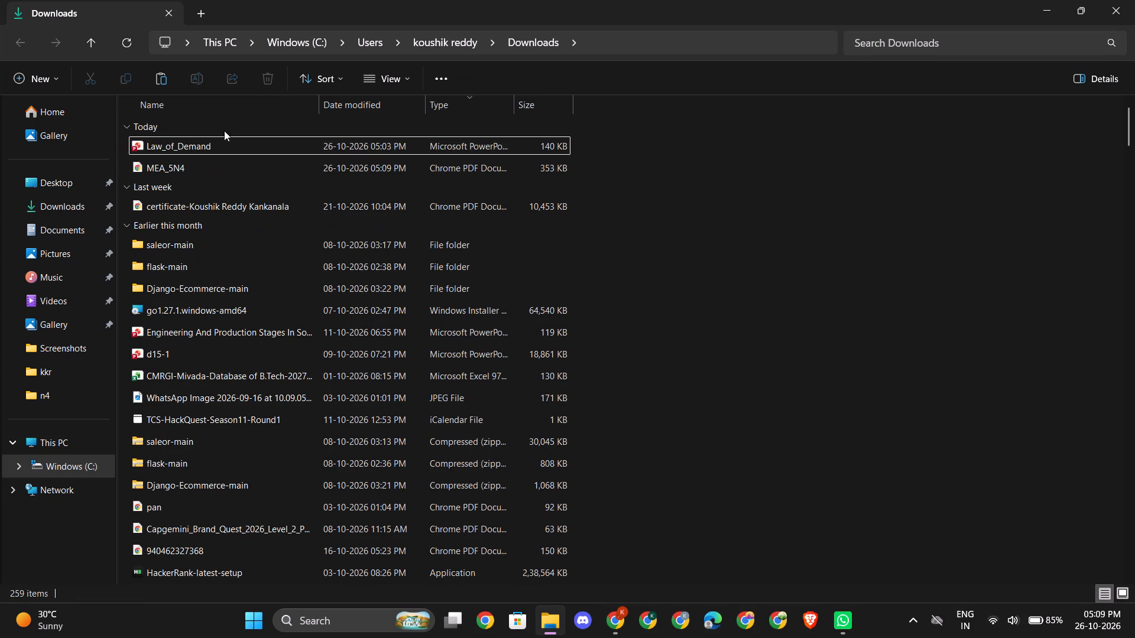
click(239, 150)
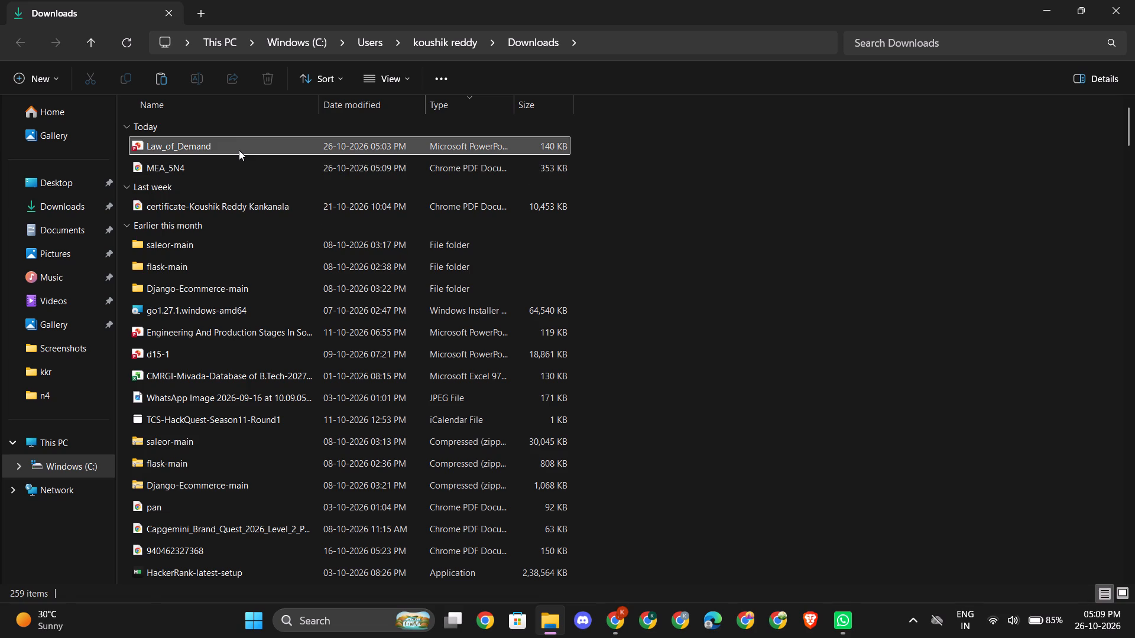
click(267, 82)
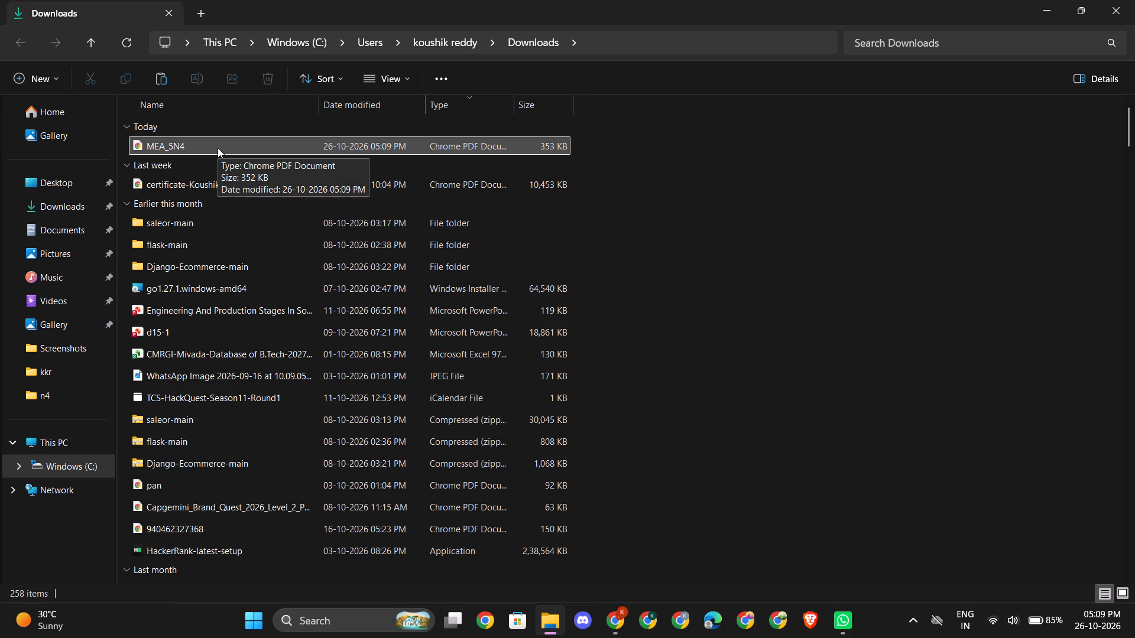
Open the MEA_5N4 PDF from Downloads and review its pages.
triple_click(218, 148)
click(218, 148)
scroll(402, 359, down, 1)
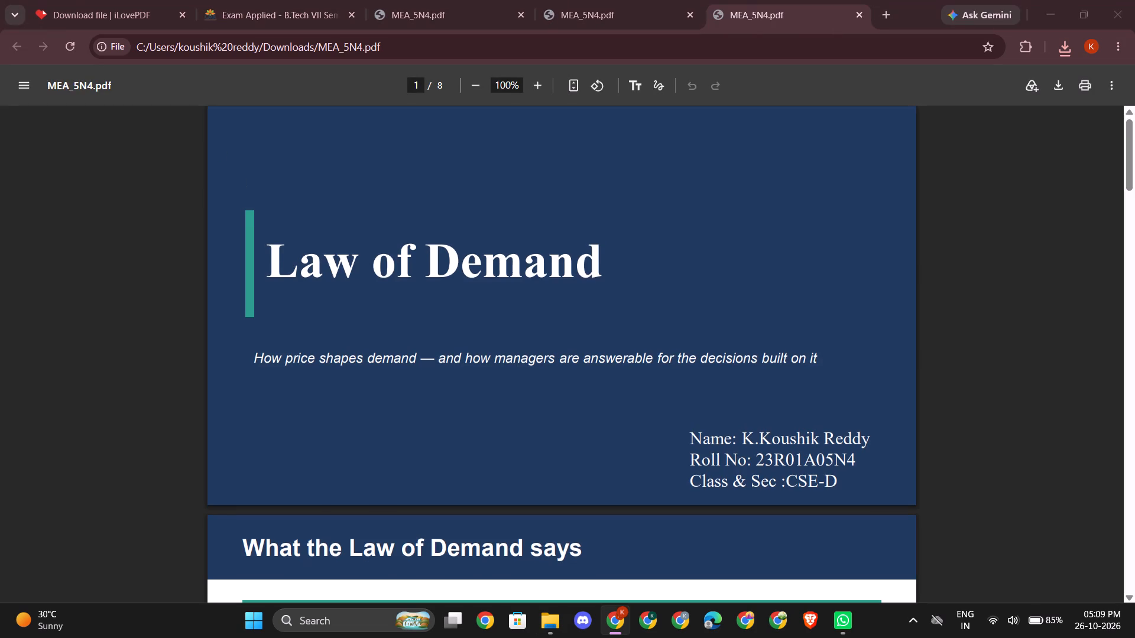
scroll(402, 359, down, 6)
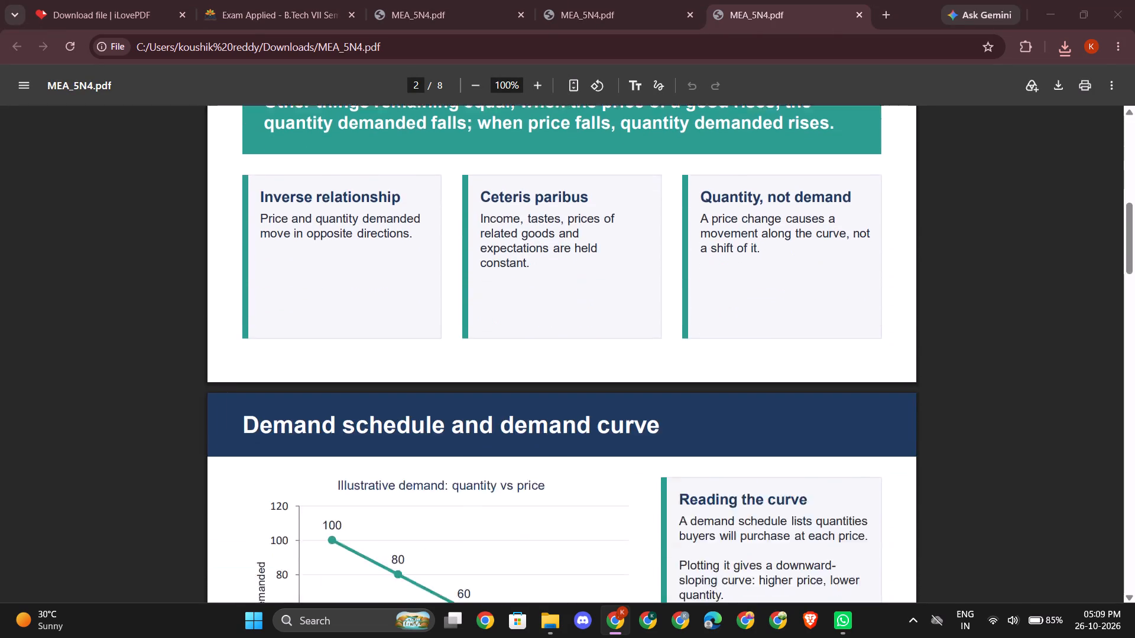
scroll(402, 359, down, 12)
scroll(475, 371, up, 9)
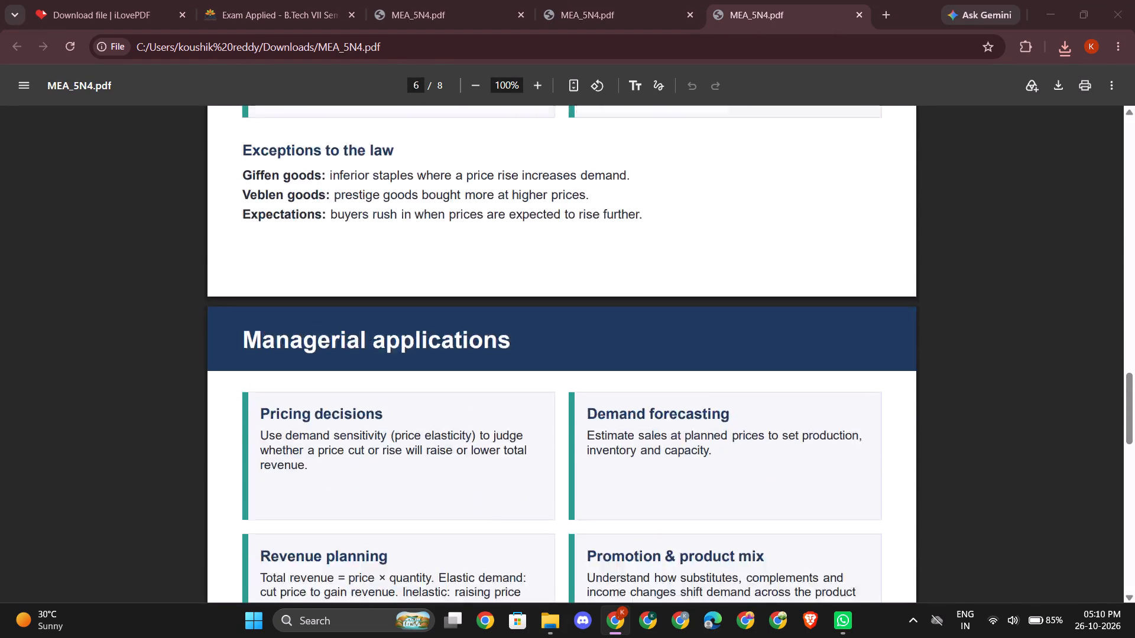
Return to the first page of the MEA_5N4 PDF and close the two duplicate tabs showing the same file.
scroll(475, 371, up, 11)
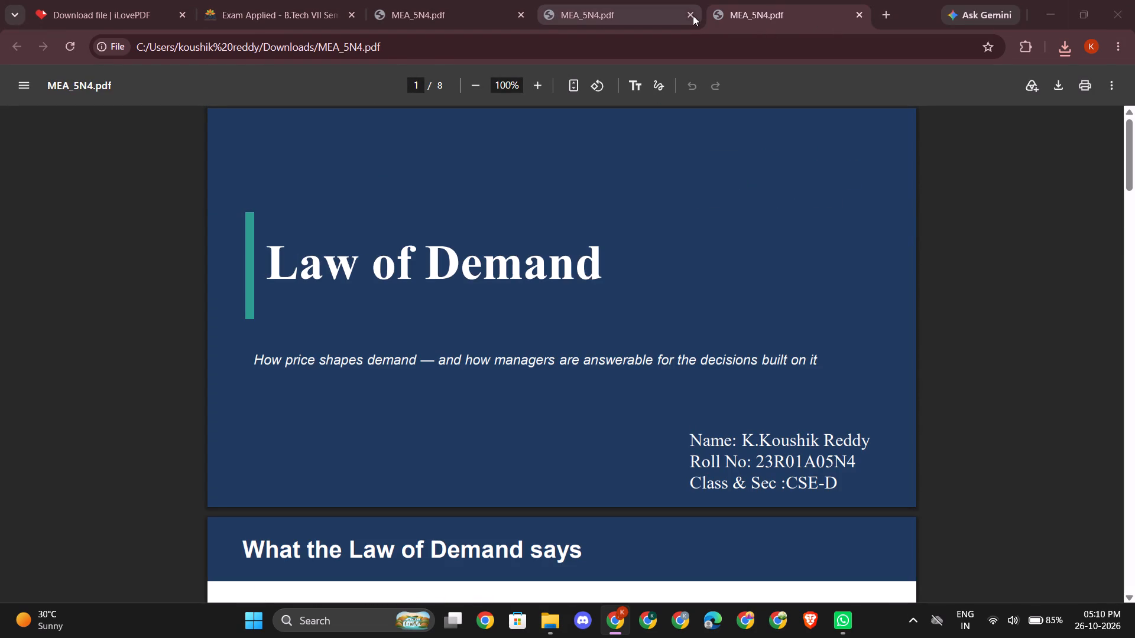
click(689, 17)
click(689, 17)
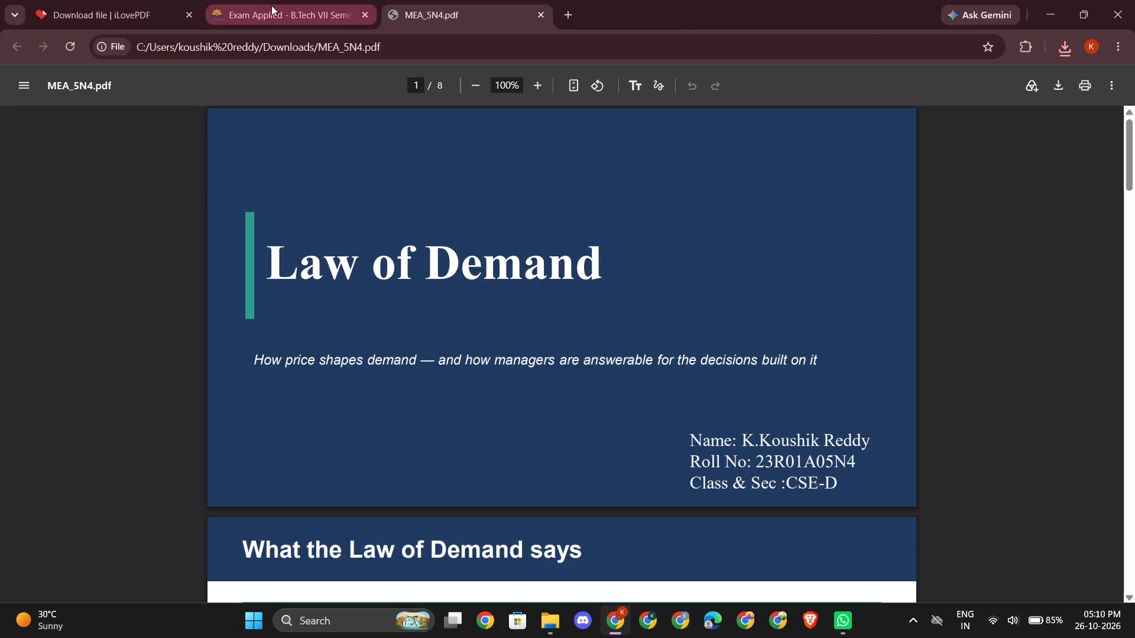
In the CMRIT portal's Seminar Upload (Theory Subjects) form, choose the subject MANAGEMENT,ECONOMICS AND ACCOUNTANCY - 22HS71.
click(271, 5)
scroll(316, 186, up, 2)
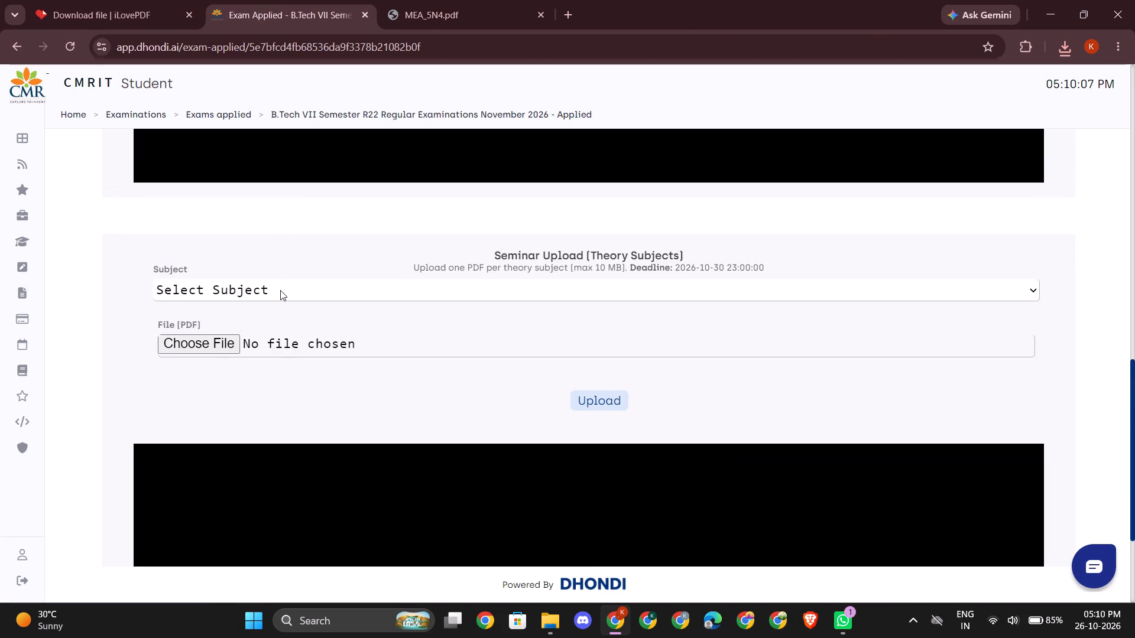
click(280, 290)
click(251, 333)
scroll(251, 333, down, 2)
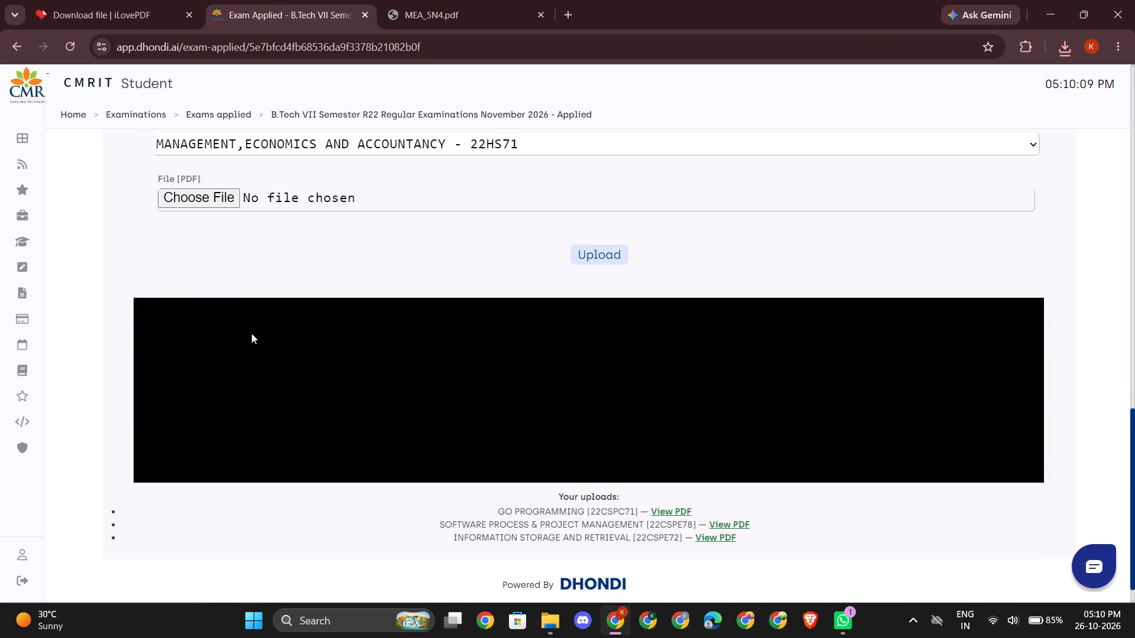
Attach the MEA_5N4 PDF from the Downloads folder to the seminar upload form.
click(208, 203)
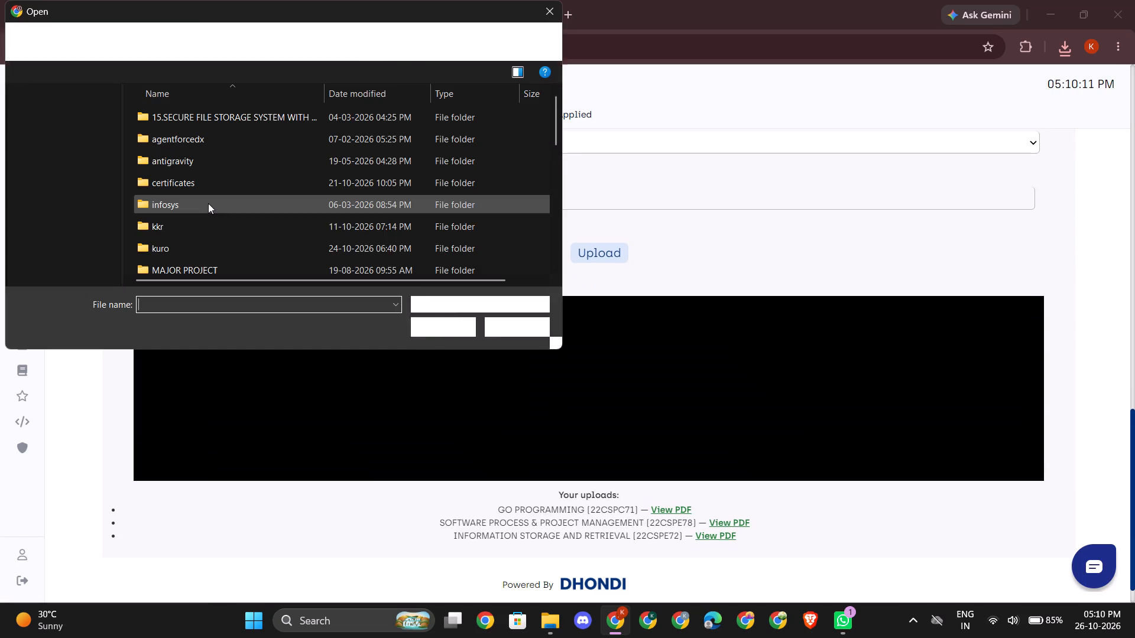
scroll(209, 242, down, 2)
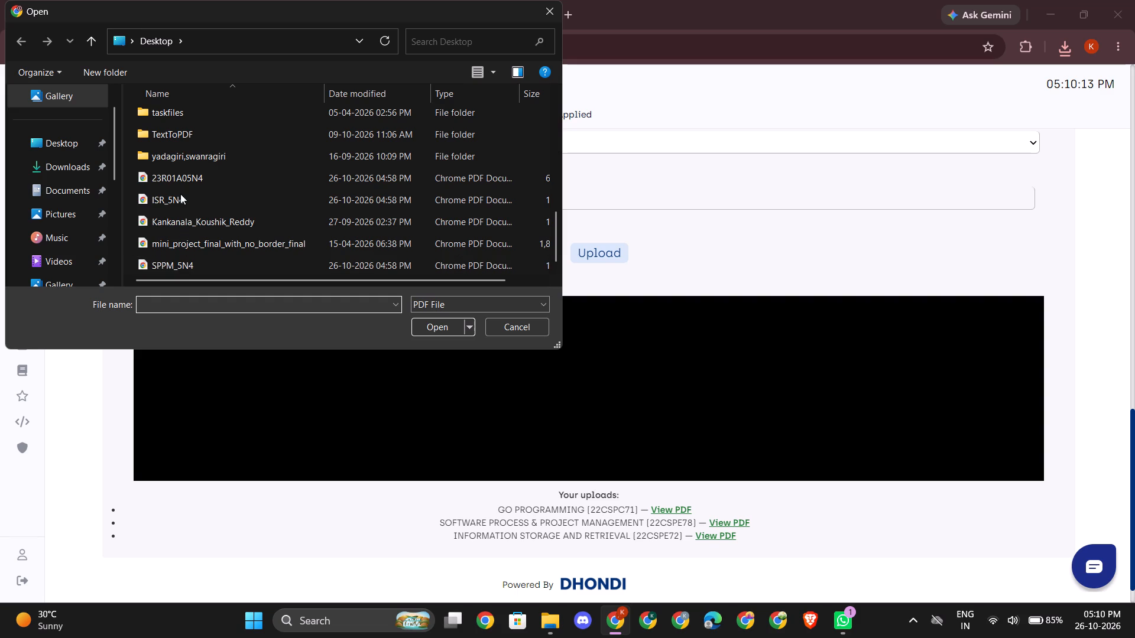
scroll(196, 183, up, 1)
scroll(184, 229, down, 2)
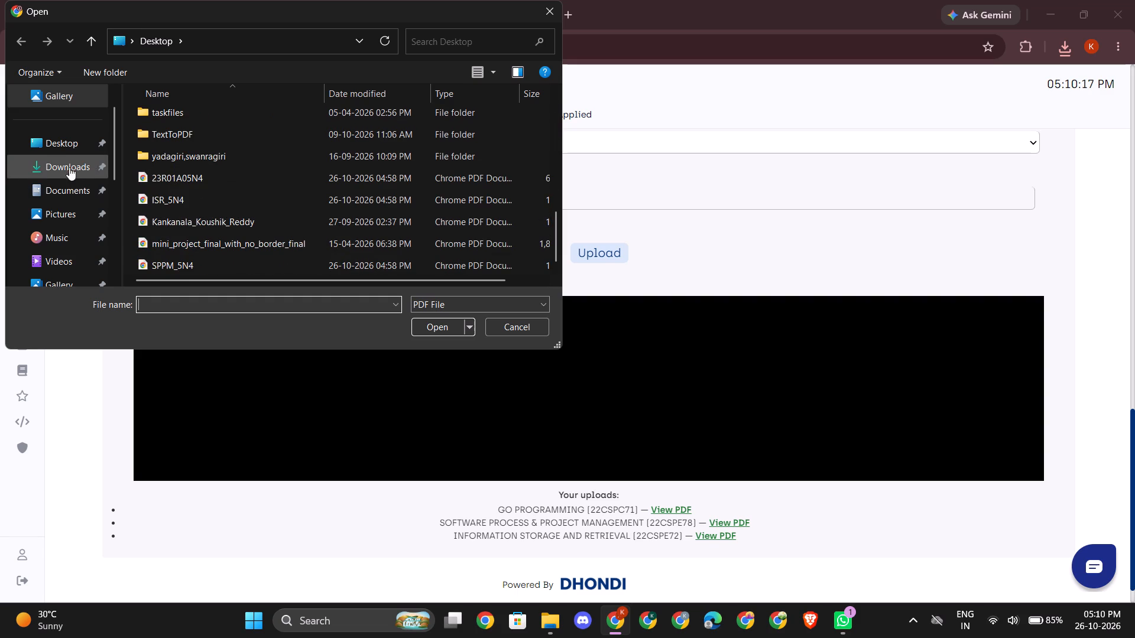
click(57, 150)
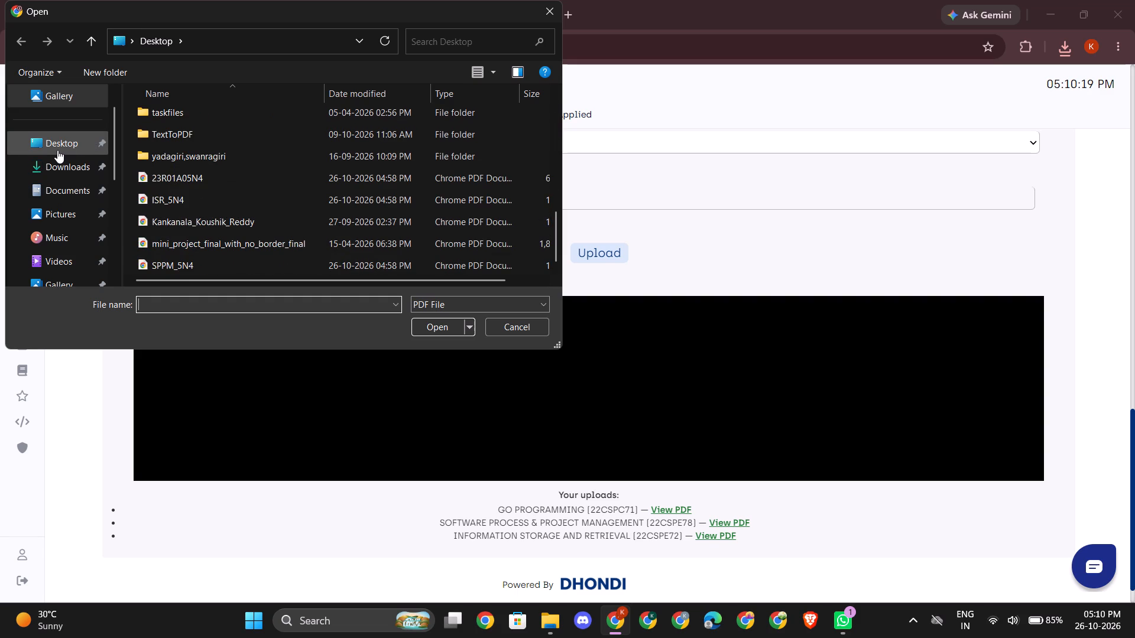
scroll(254, 210, down, 3)
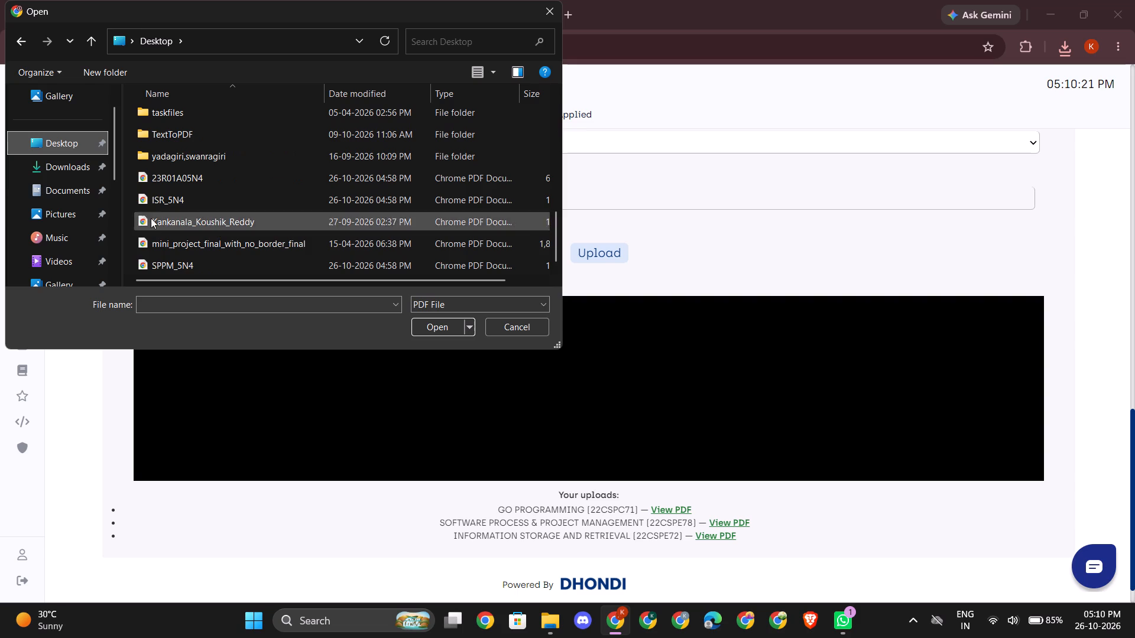
double_click(54, 177)
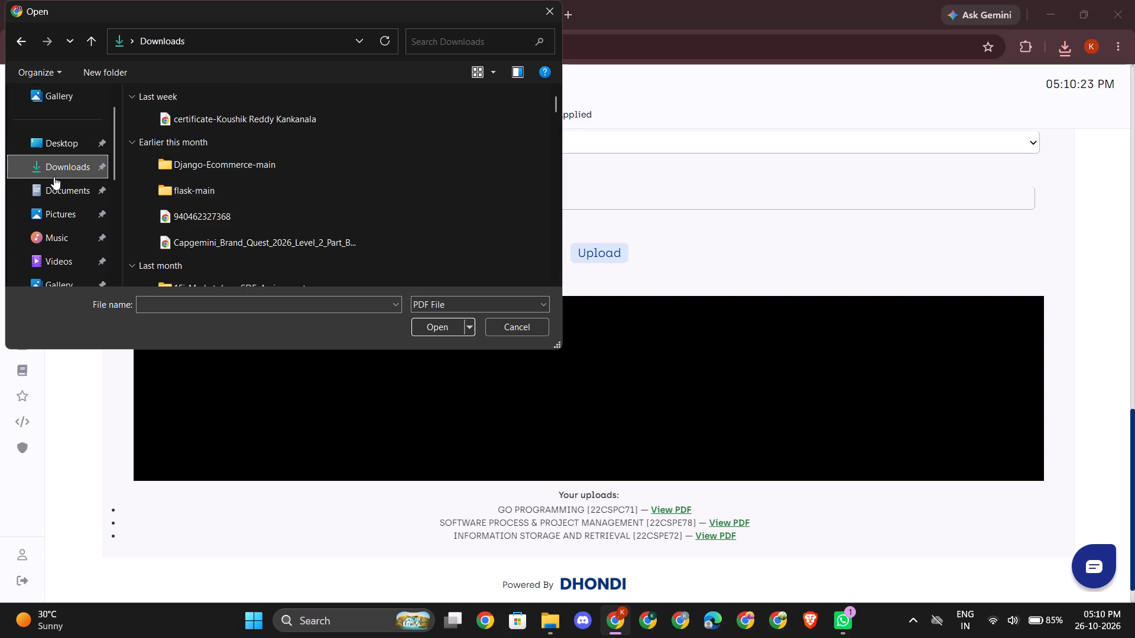
click(55, 189)
click(54, 163)
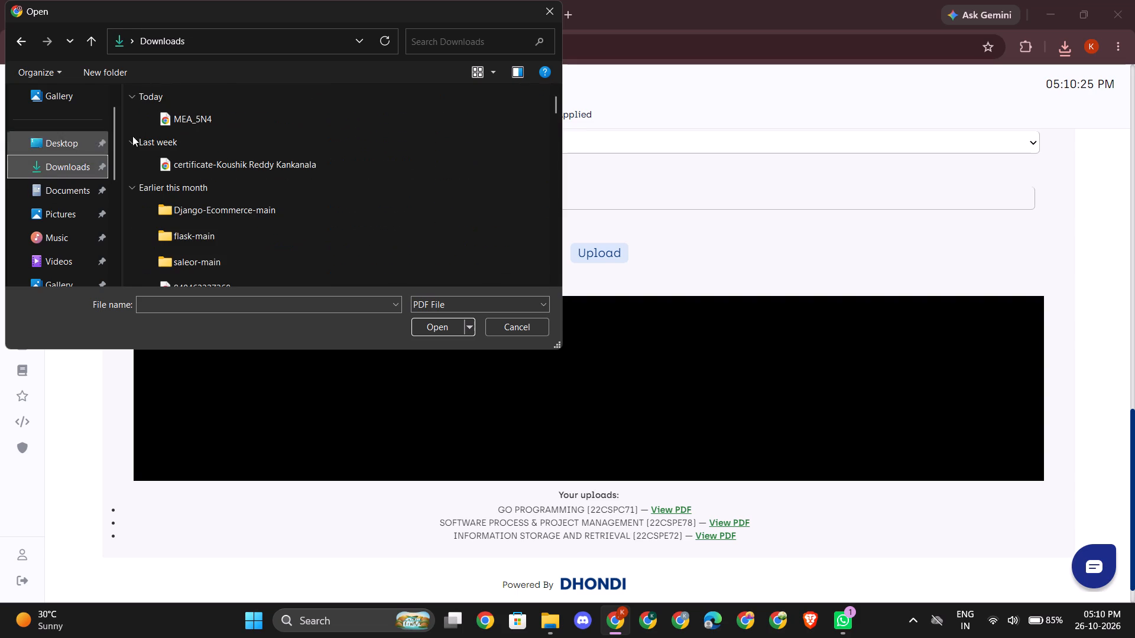
click(197, 126)
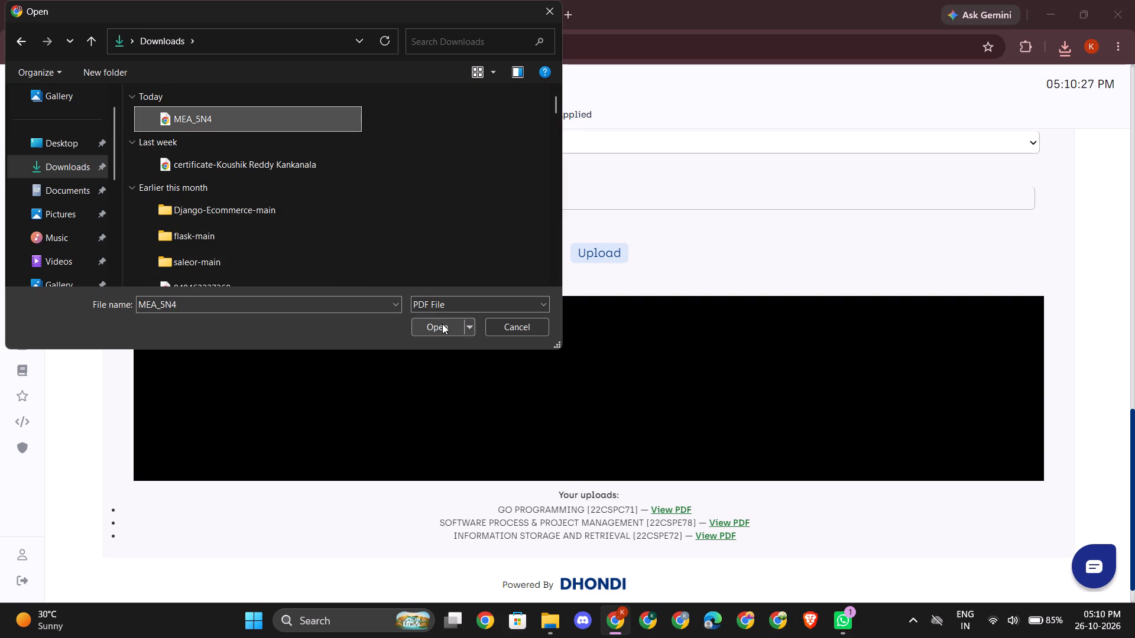
click(442, 324)
Upload the attached MEA_5N4 PDF and check the list of uploads below the form.
scroll(355, 321, down, 4)
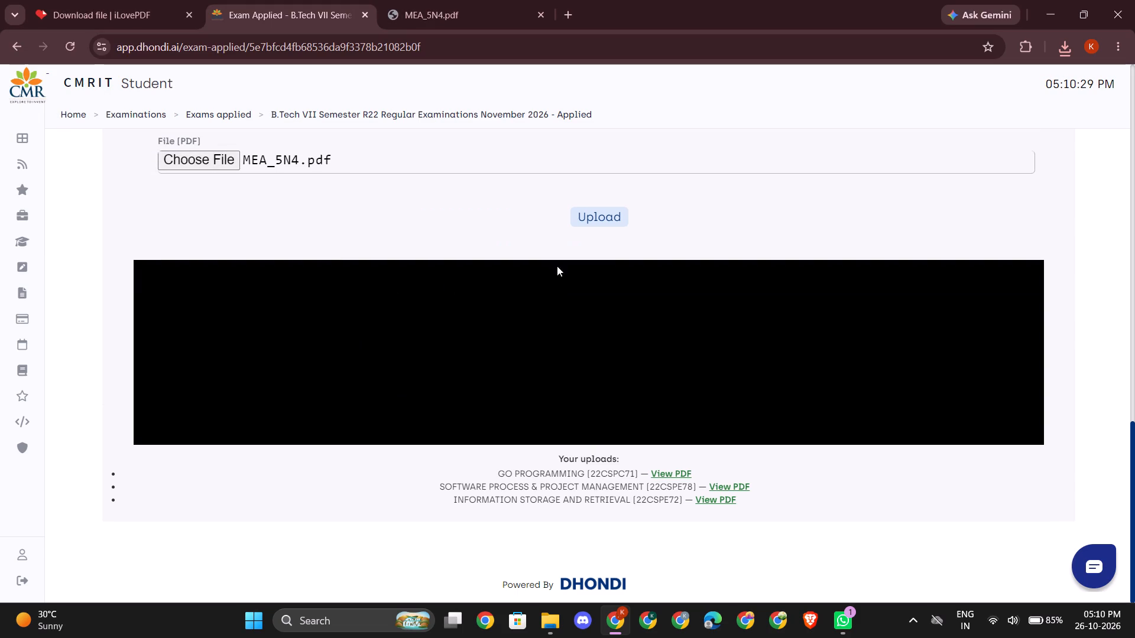
click(588, 218)
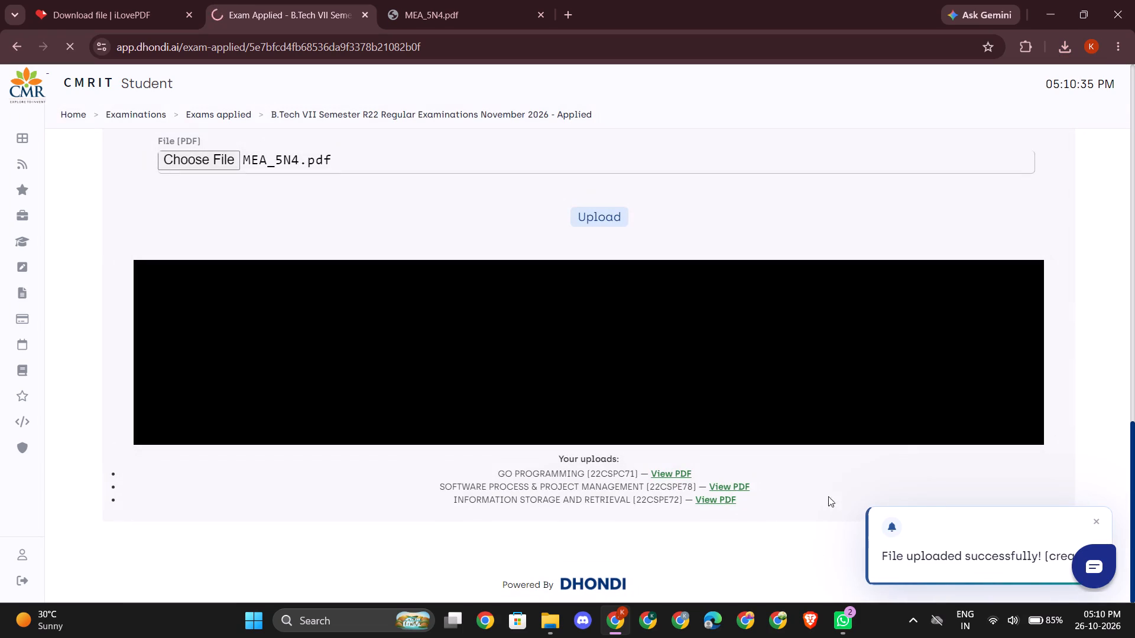
scroll(692, 489, down, 2)
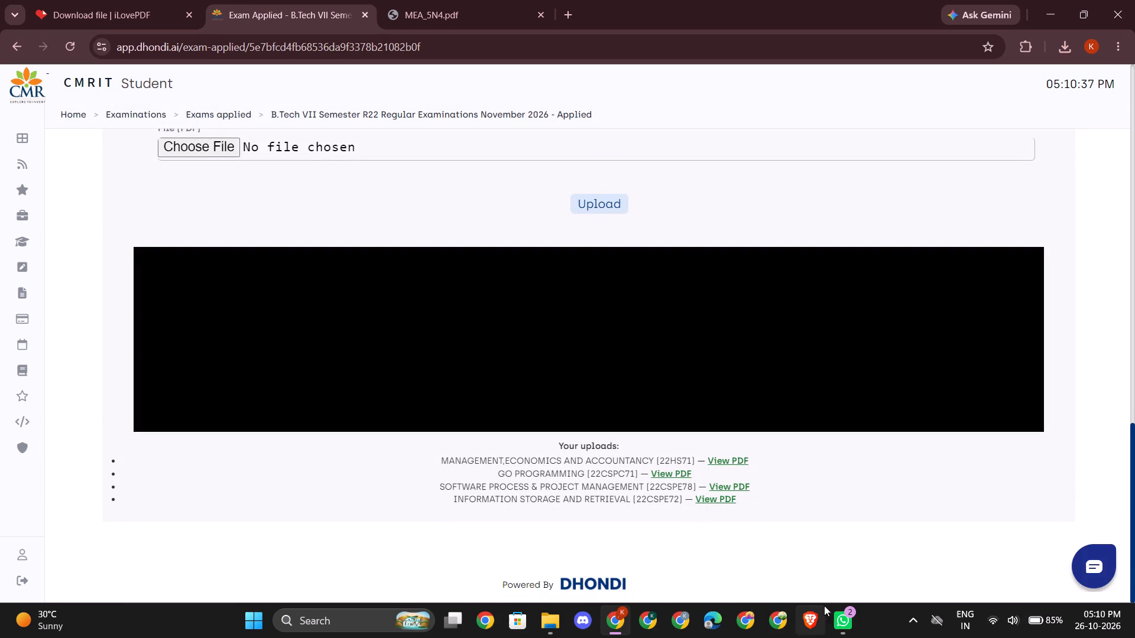
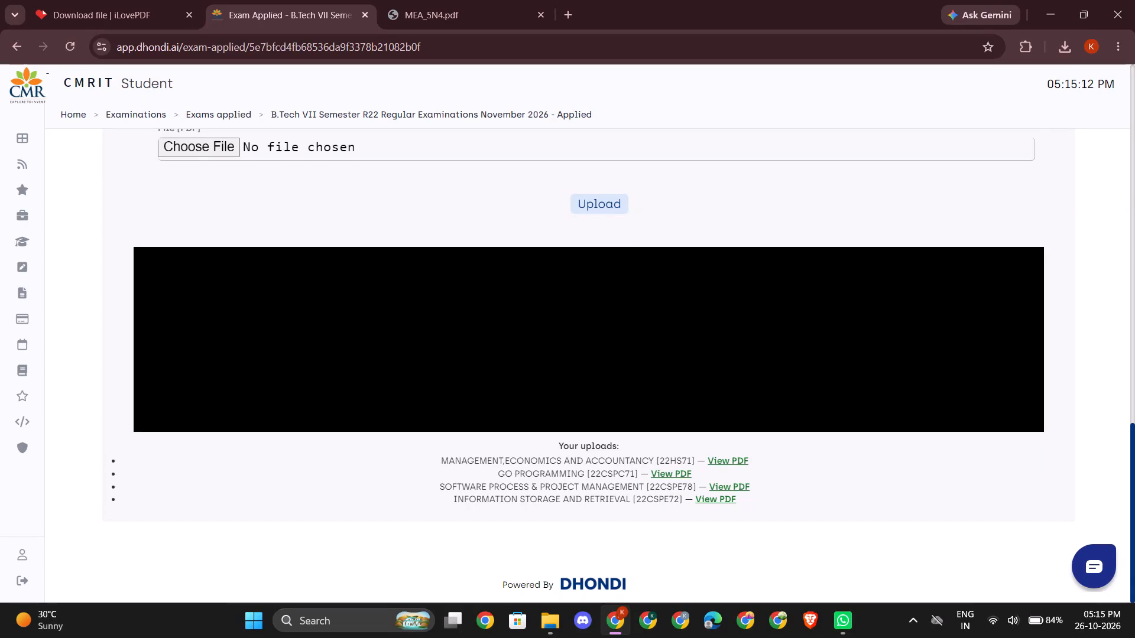
Open the uploaded MANAGEMENT,ECONOMICS AND ACCOUNTANCY PDF to check it, close the MEA_5N4 tab and return to the portal.
click(731, 460)
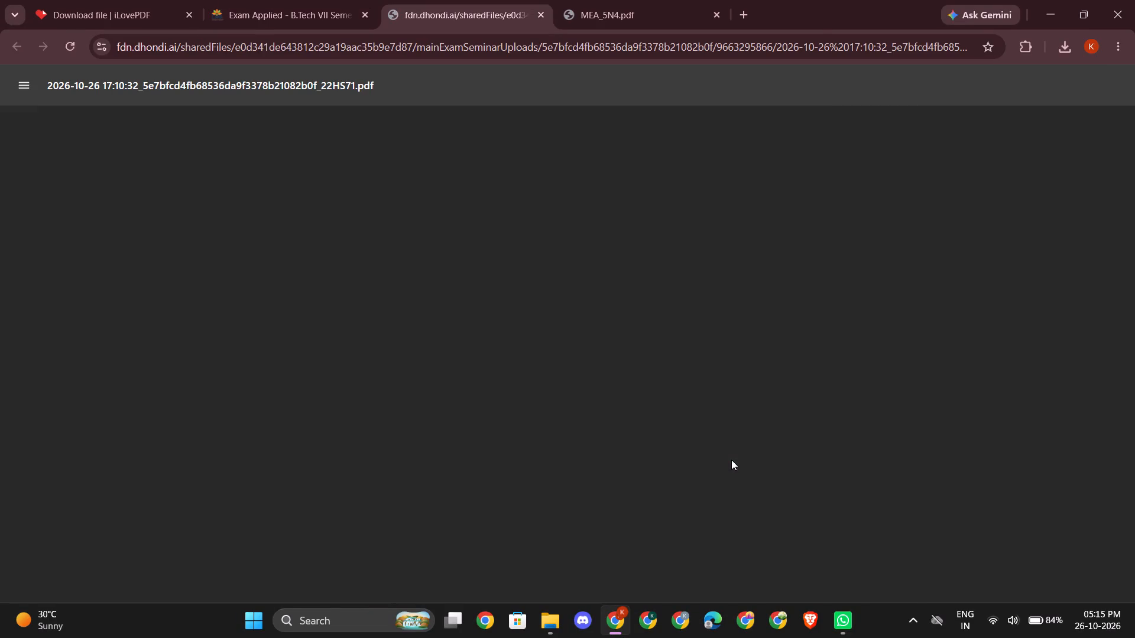
click(715, 13)
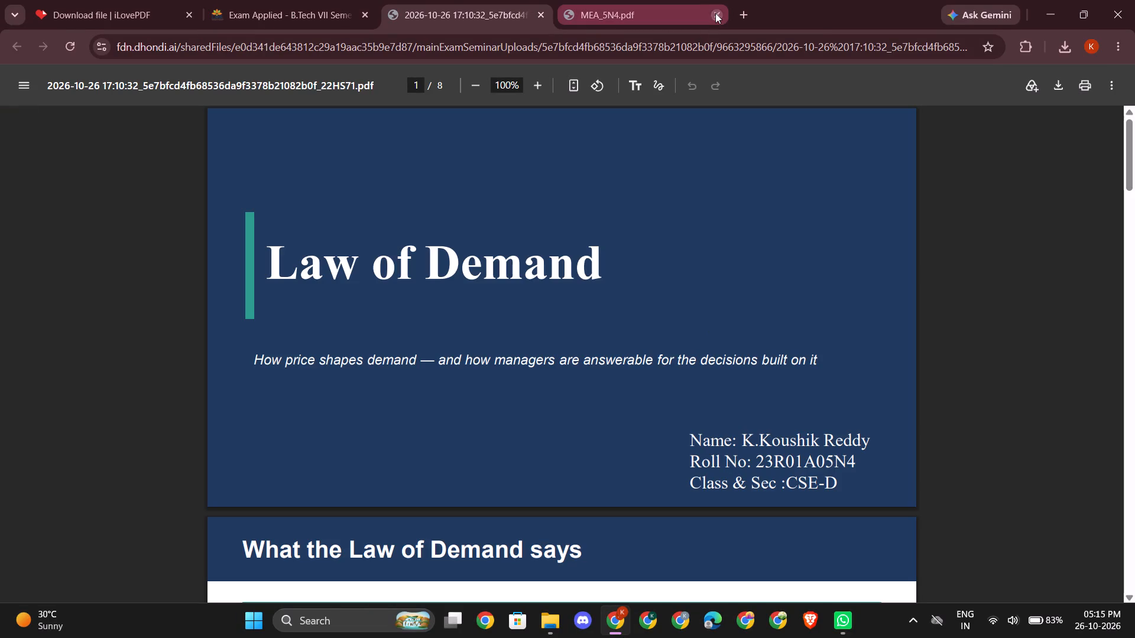
click(270, 0)
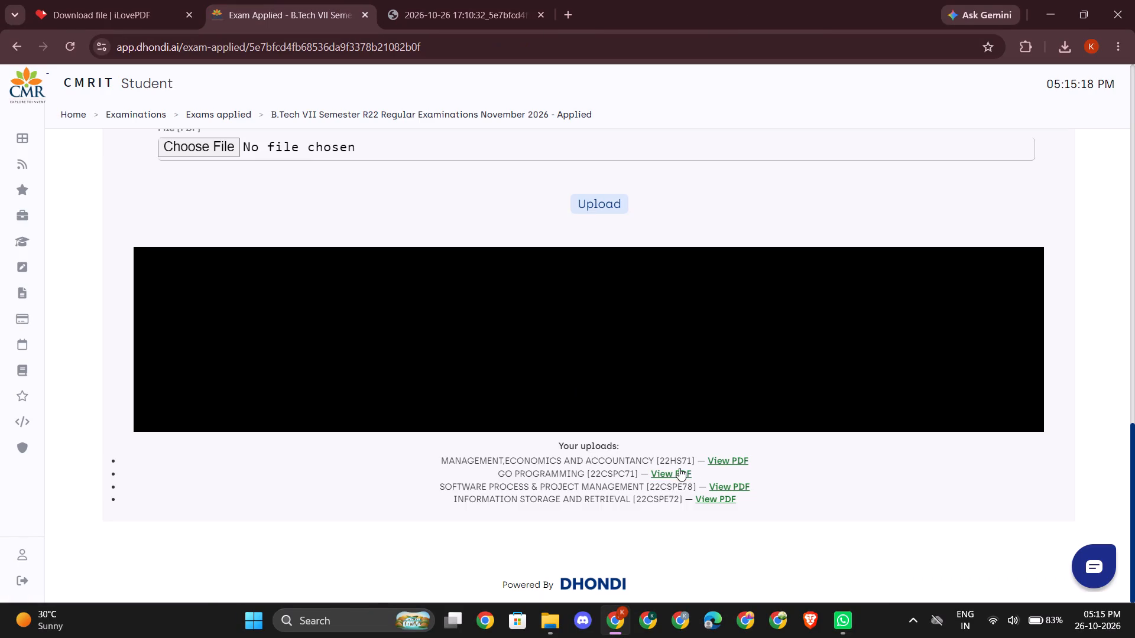
Check the uploaded GO PROGRAMMING (22CSPC71) PDF, and close its tab and the Management, Economics and Accountancy PDF tab.
click(670, 473)
scroll(653, 440, down, 1)
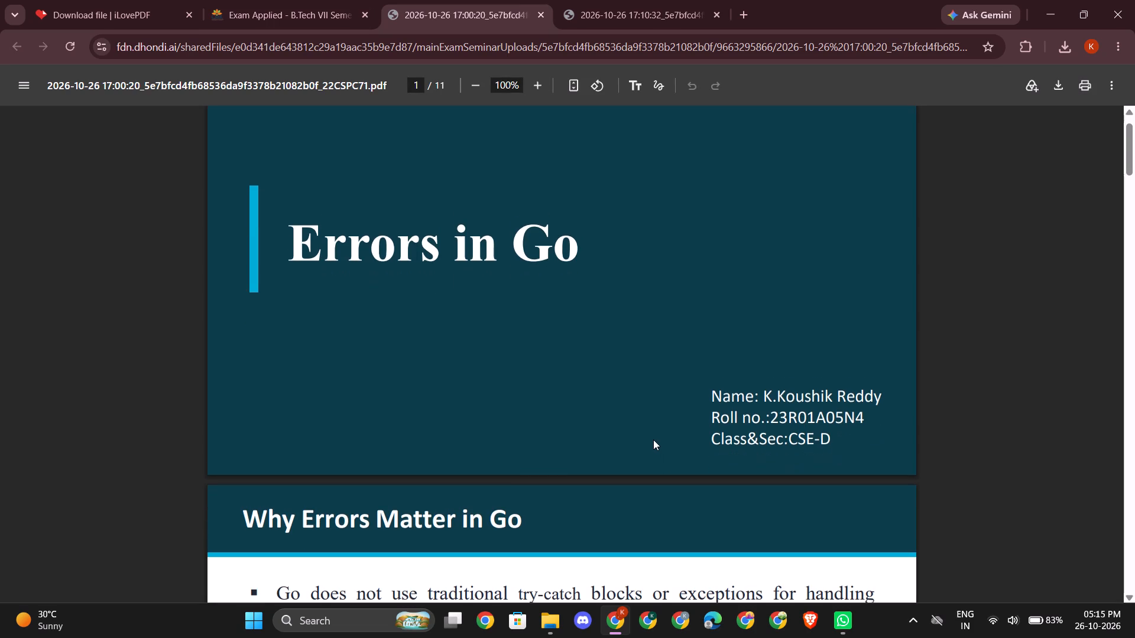
scroll(653, 440, down, 2)
scroll(647, 395, up, 3)
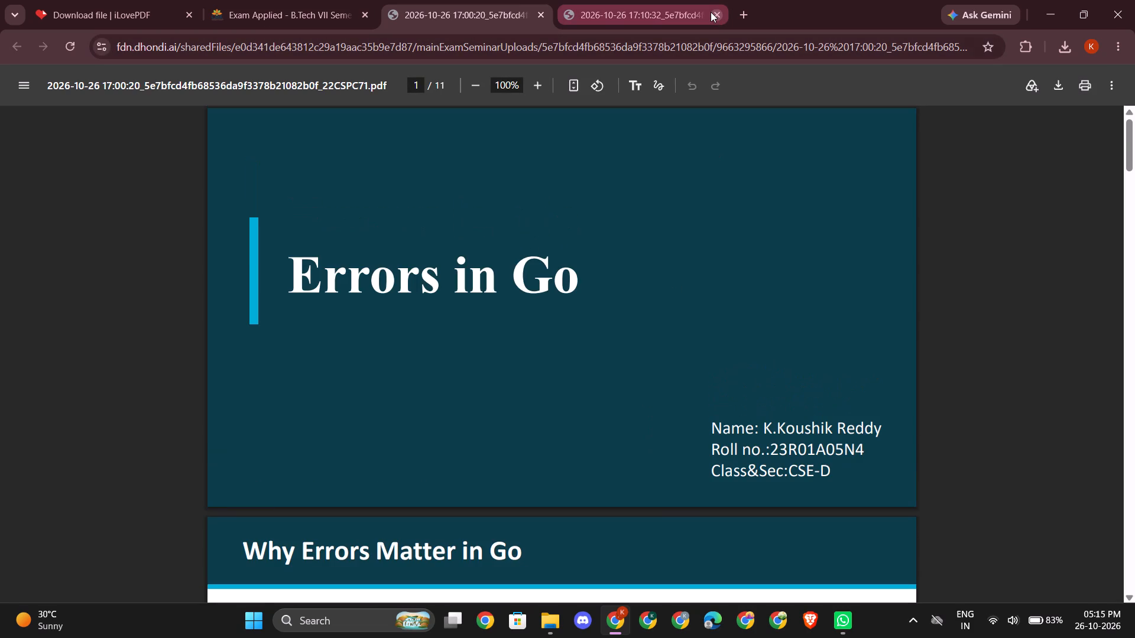
click(711, 12)
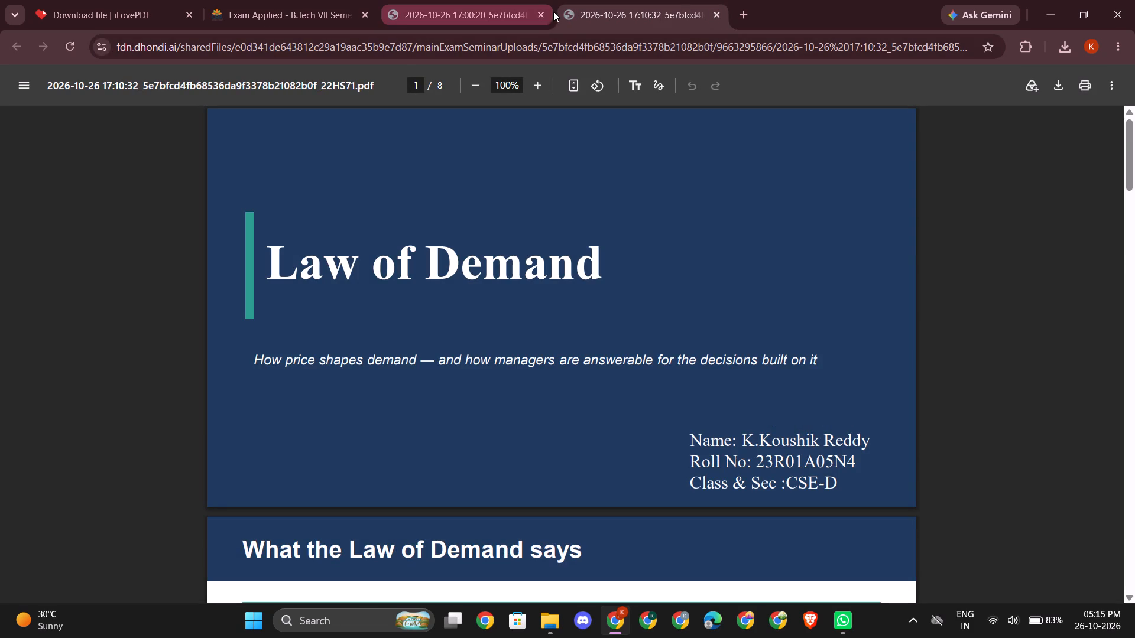
click(542, 15)
click(542, 15)
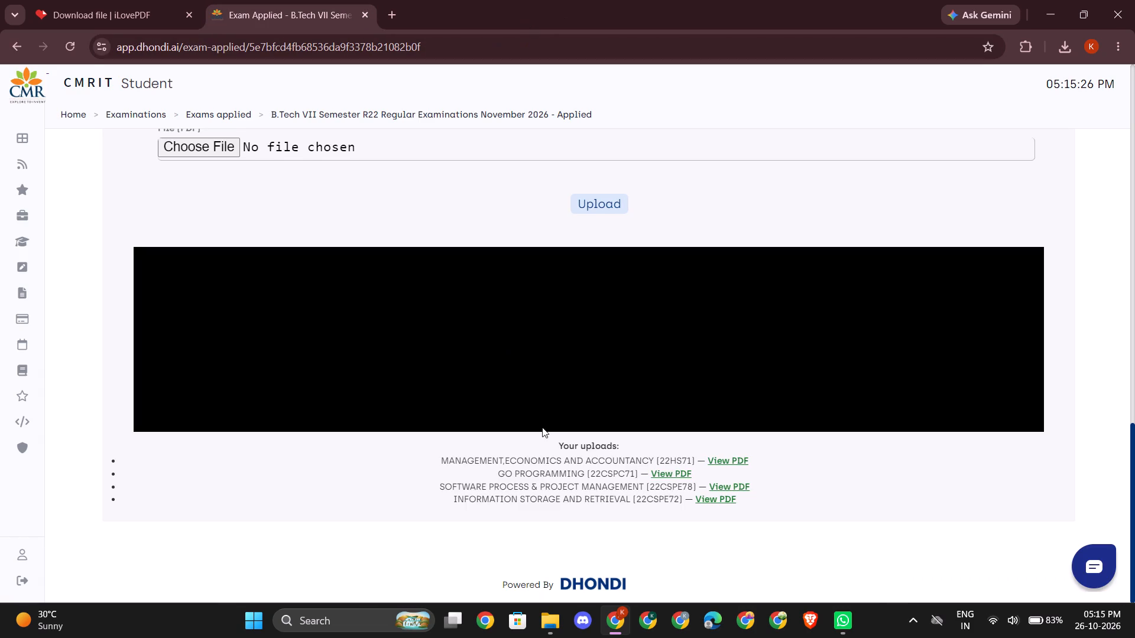
View the uploaded SOFTWARE PROCESS & PROJECT MANAGEMENT (22CSPE78) PDF and close it.
scroll(542, 427, down, 1)
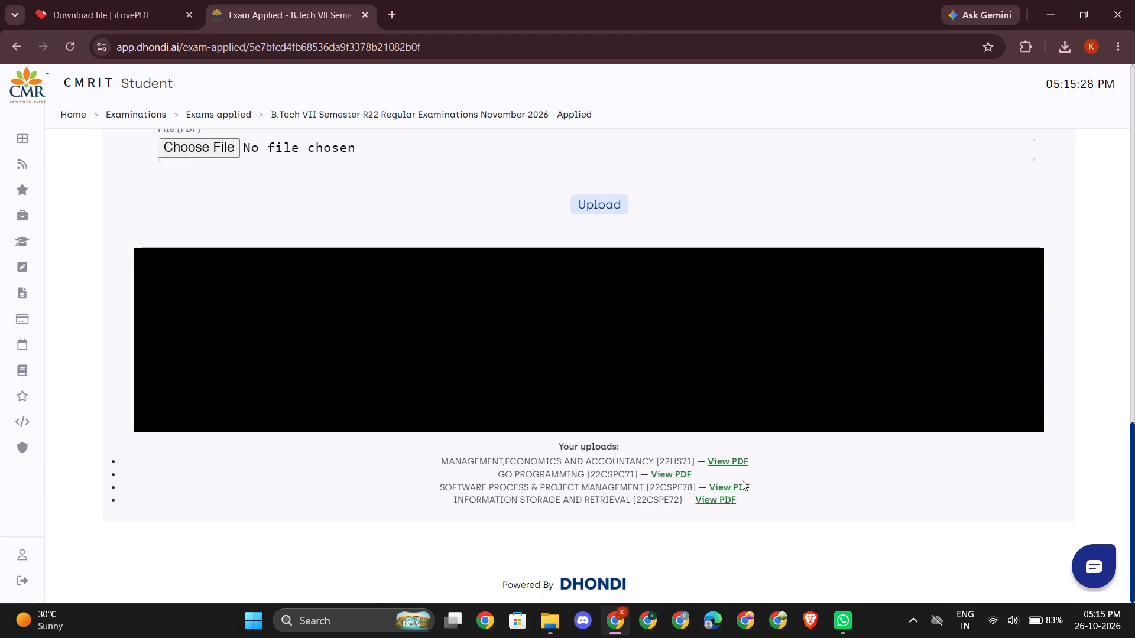
click(744, 485)
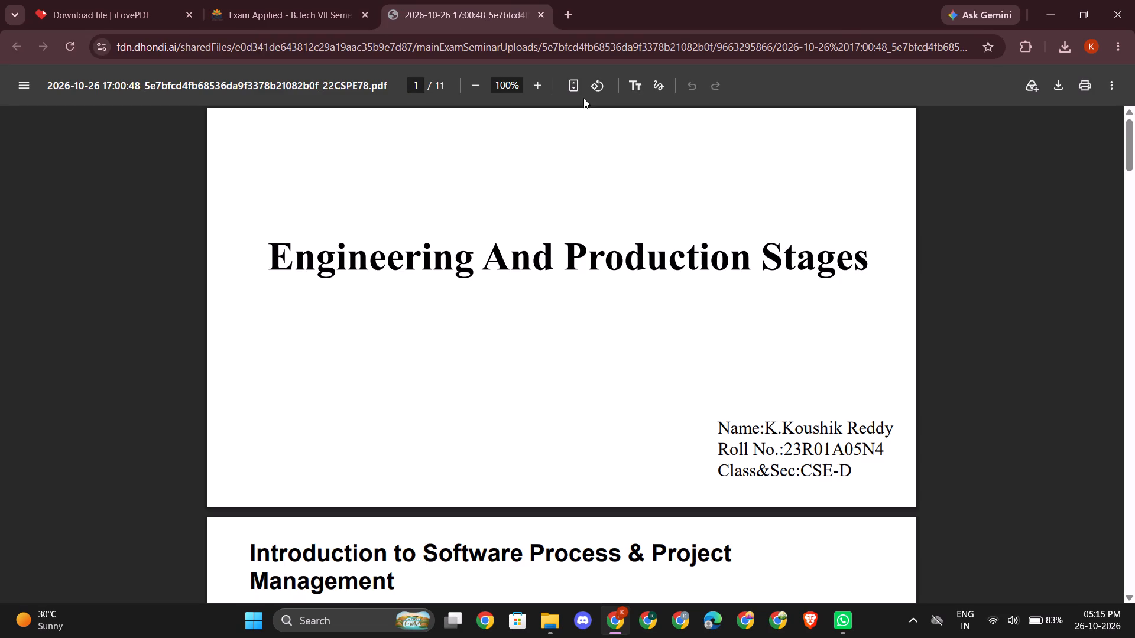
click(539, 14)
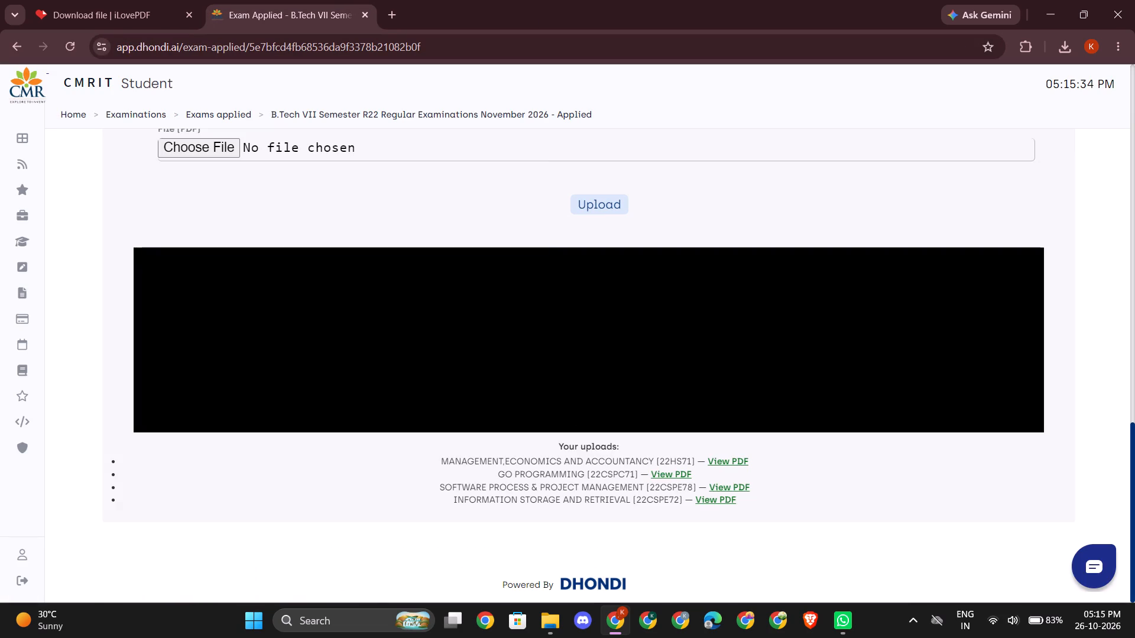
View the uploaded INFORMATION STORAGE AND RETRIEVAL (22CSPE72) PDF and close it.
click(711, 504)
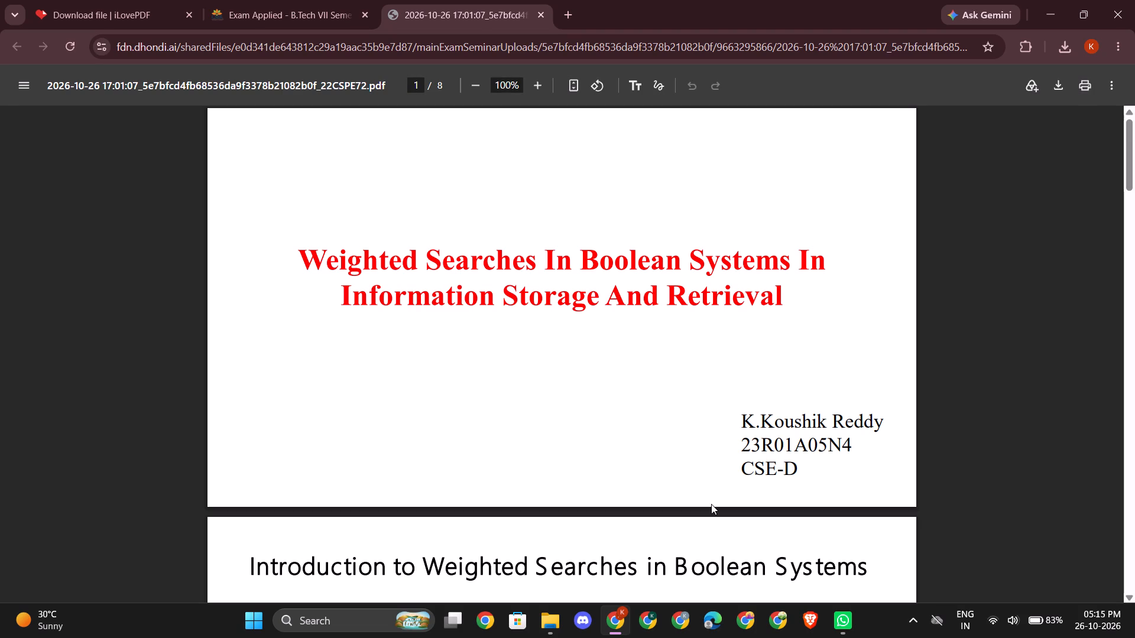
click(539, 15)
Review the exam page from the seminar uploads back to the Project Upload (Lab Subjects) form and exam schedule.
scroll(475, 222, down, 3)
scroll(476, 297, up, 1)
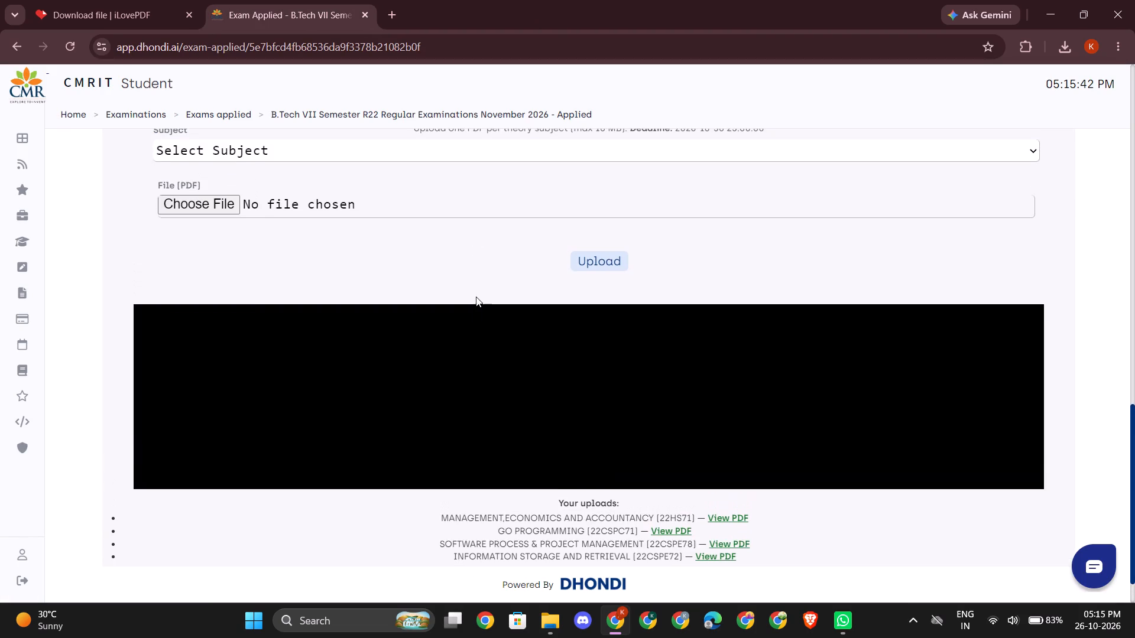
scroll(476, 297, up, 4)
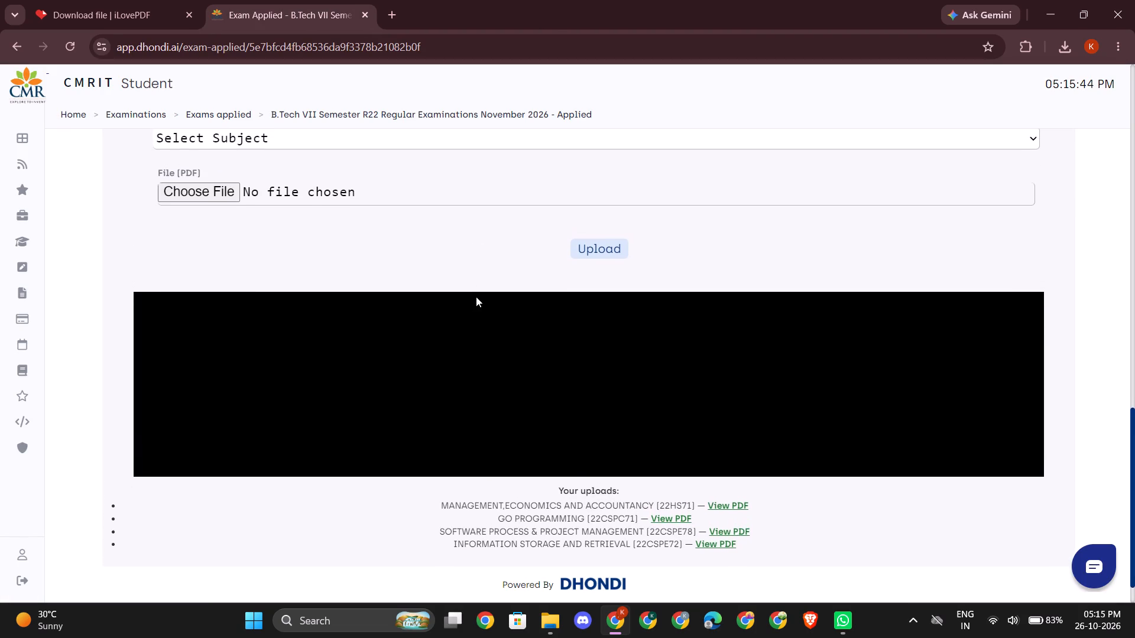
scroll(476, 297, up, 5)
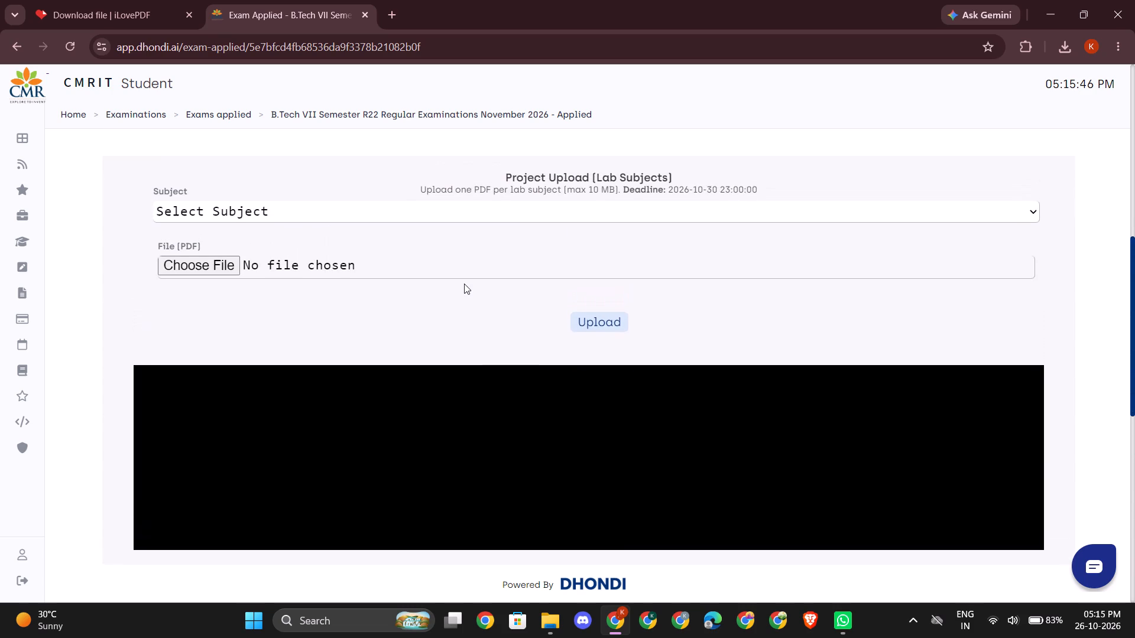
scroll(464, 284, up, 9)
scroll(464, 284, down, 4)
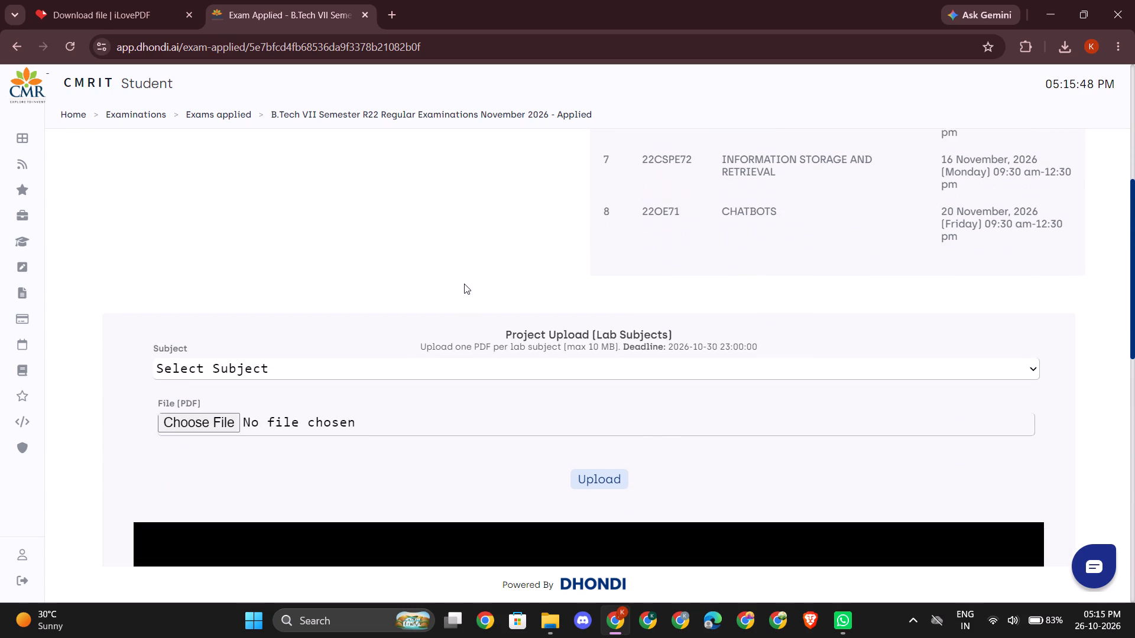
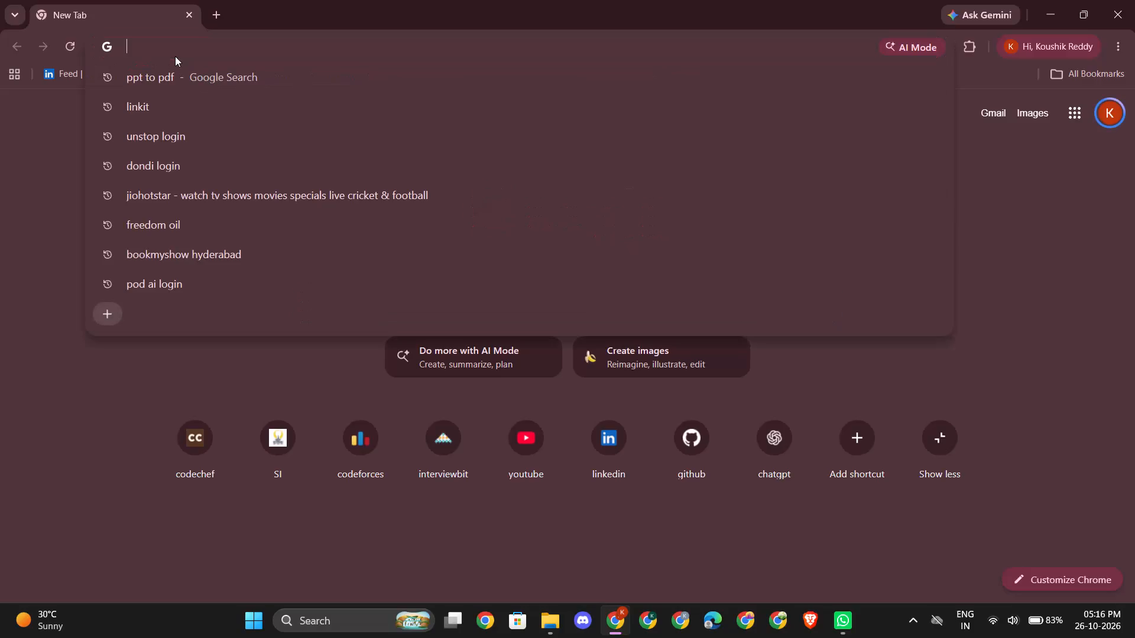
Search the web for "word to pdf" and open the iLovePDF Word to PDF converter.
text(word to pdf)
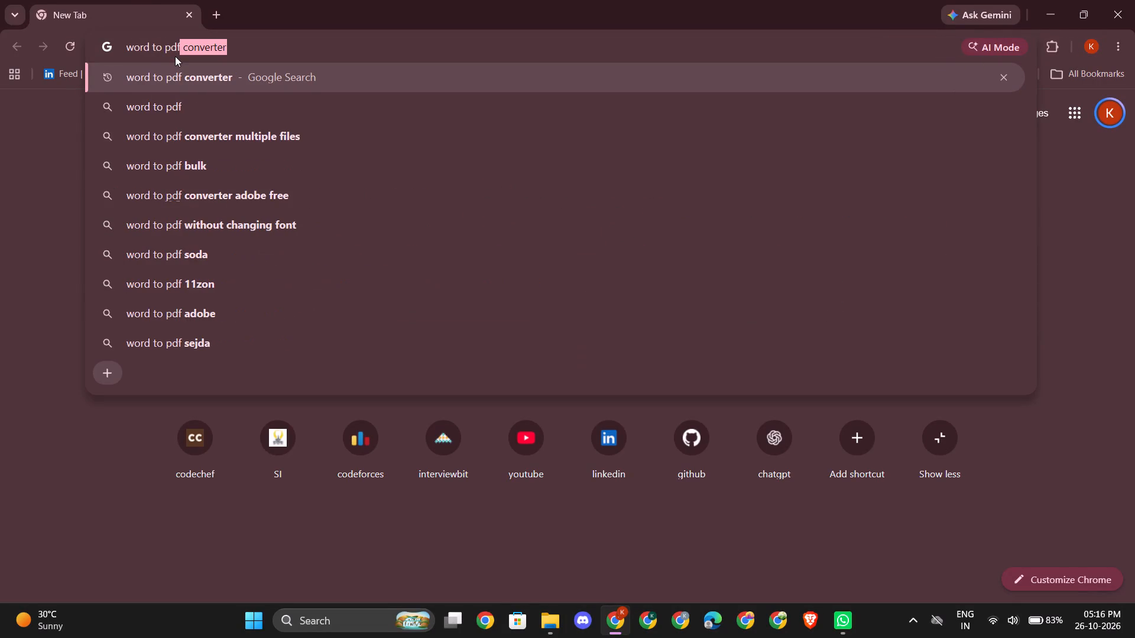
key(Return)
click(323, 246)
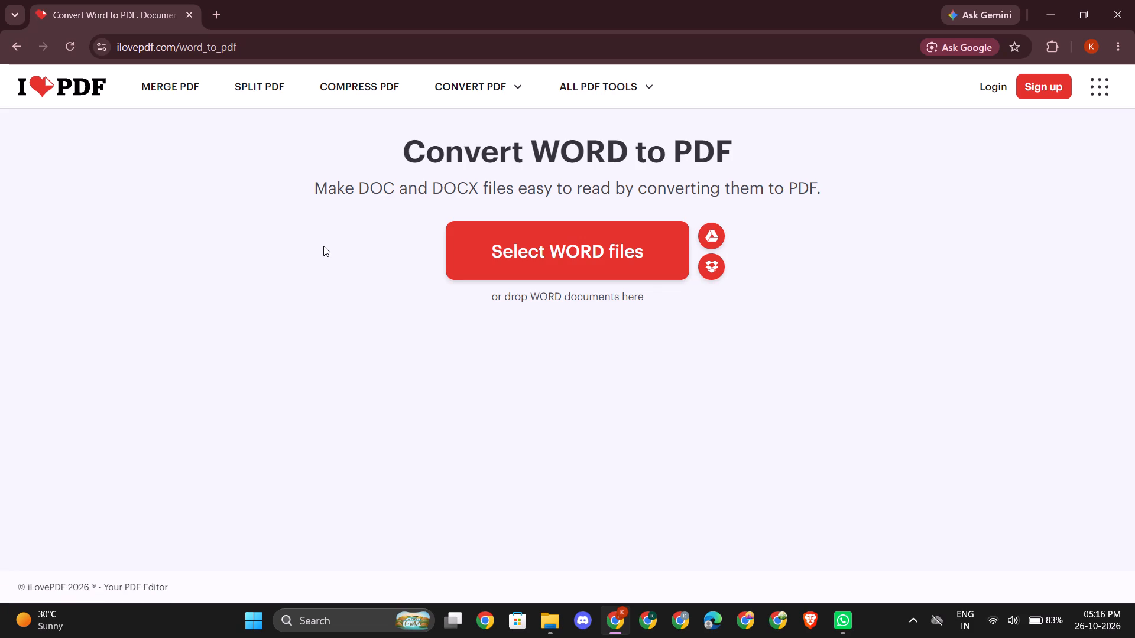
click(542, 249)
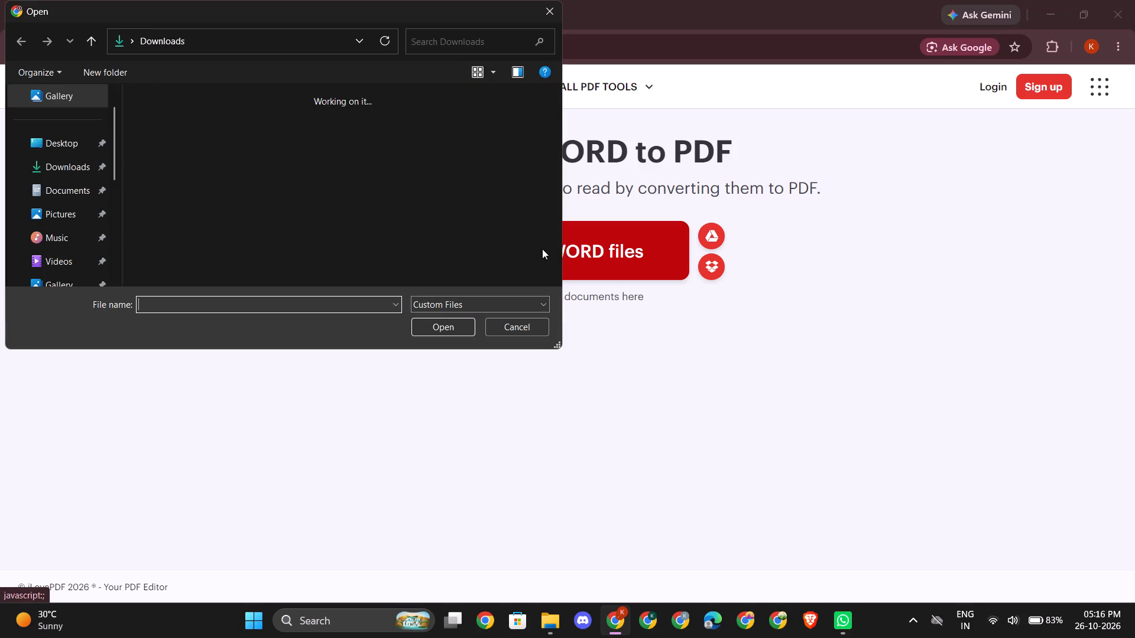
click(51, 147)
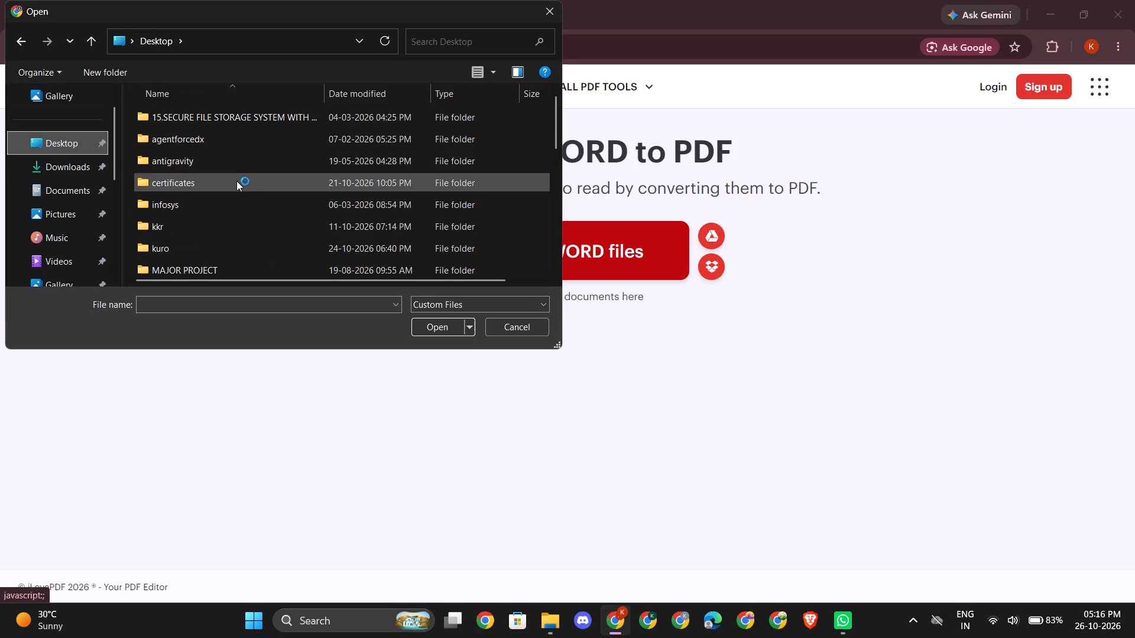
scroll(252, 184, down, 1)
click(275, 242)
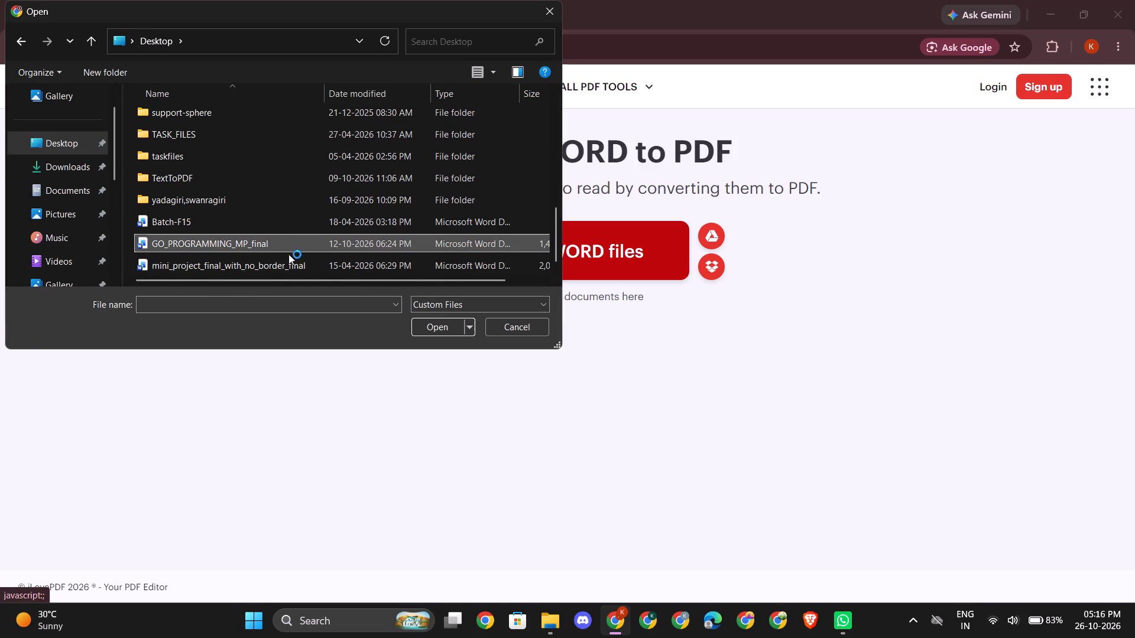
click(445, 324)
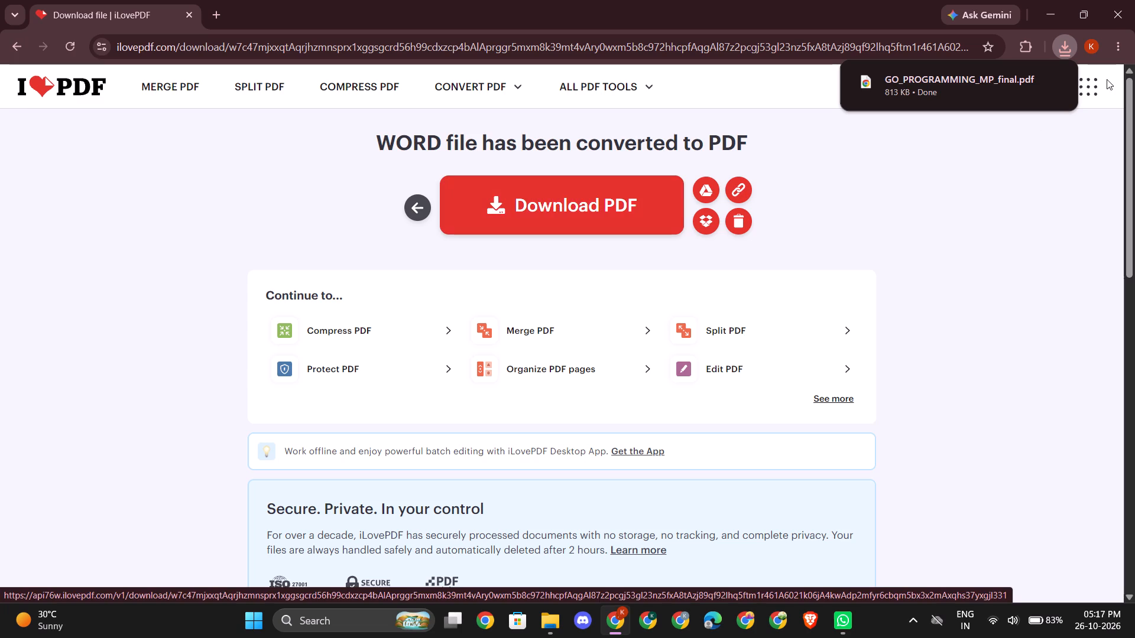
click(1024, 83)
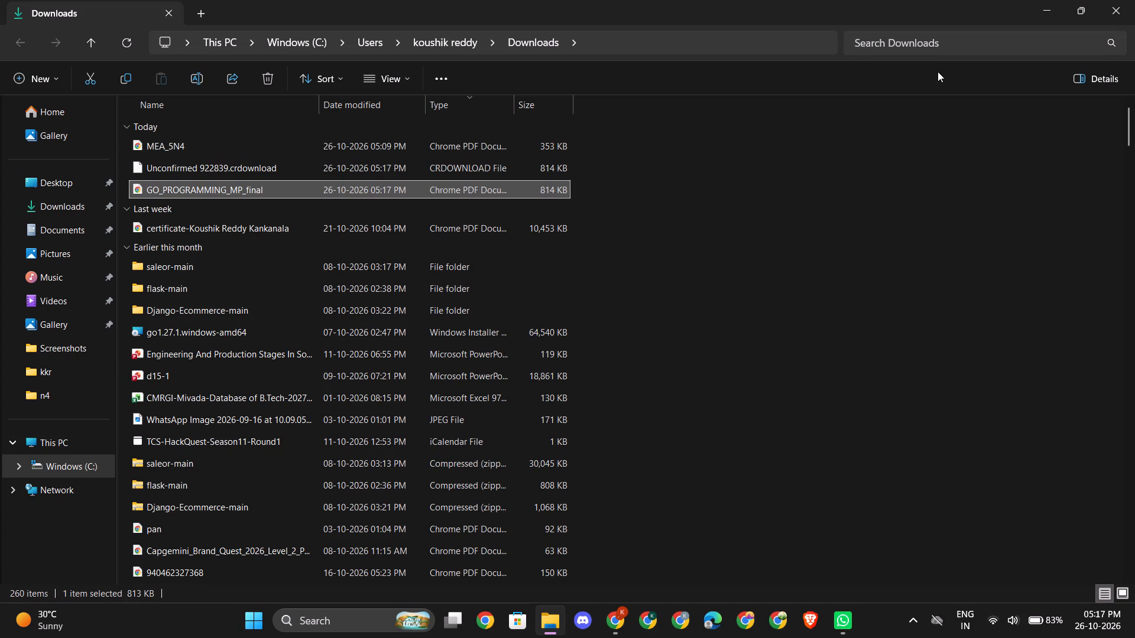
click(264, 193)
click(306, 188)
triple_click(278, 190)
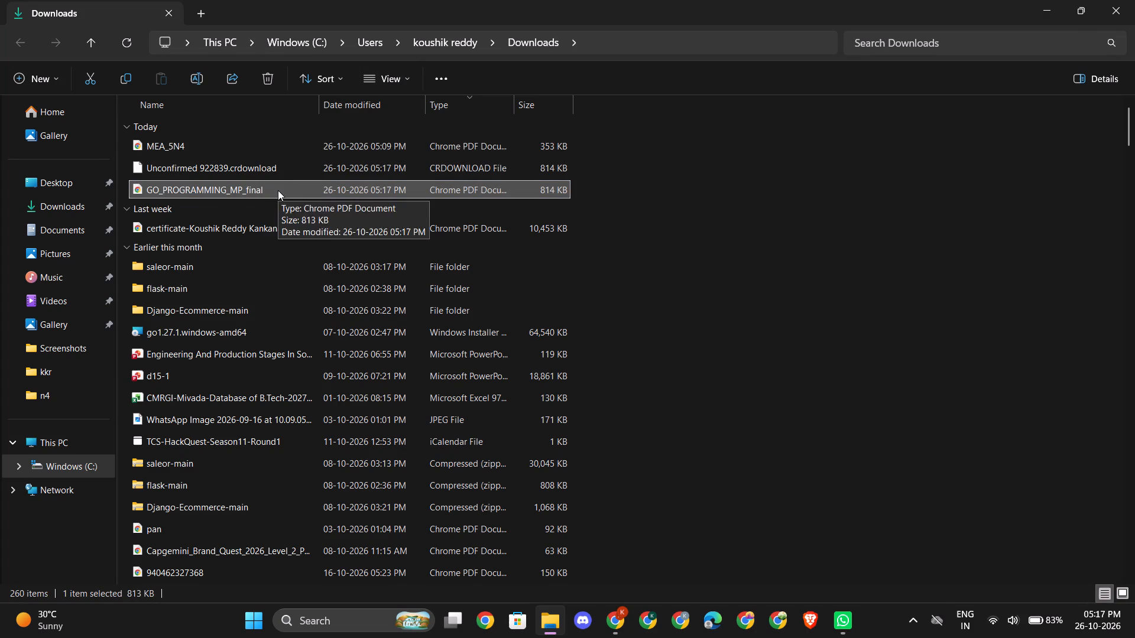